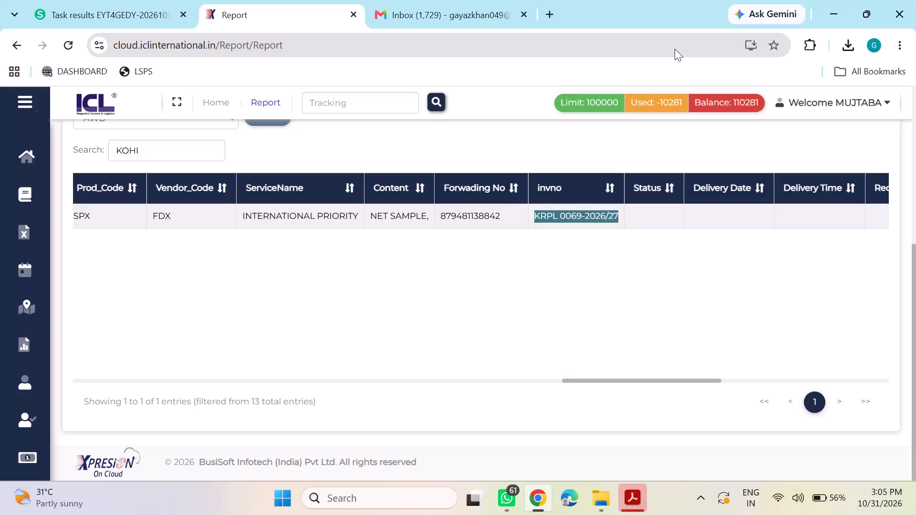
Open the account options of the signed-in ICL portal user.
{"action": "left_click", "coordinate": [810, 103]}
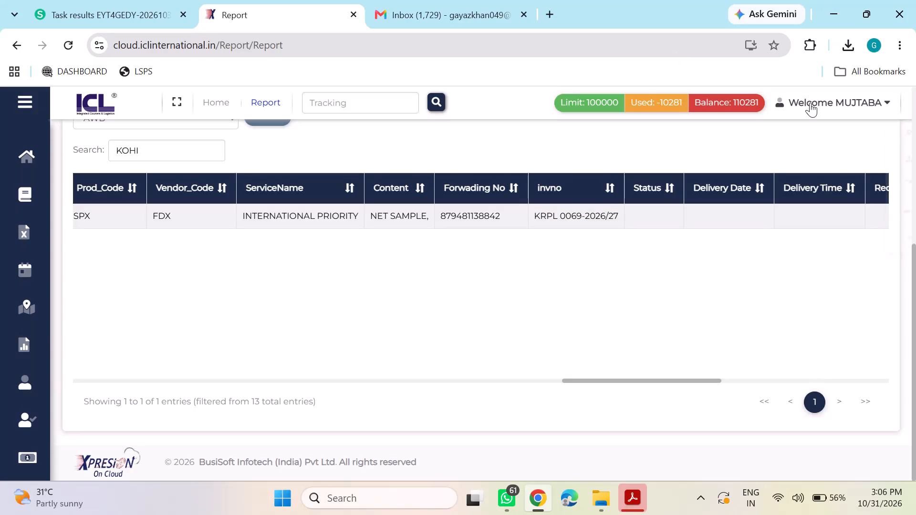
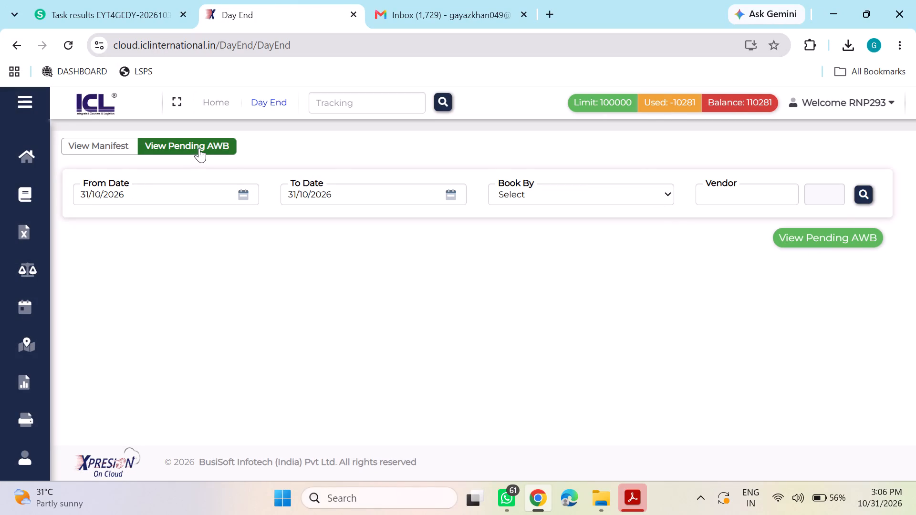
List the pending AWBs with a From Date of 30/10/2026 and a To Date of 31/10/2026.
{"action": "left_click", "coordinate": [827, 235]}
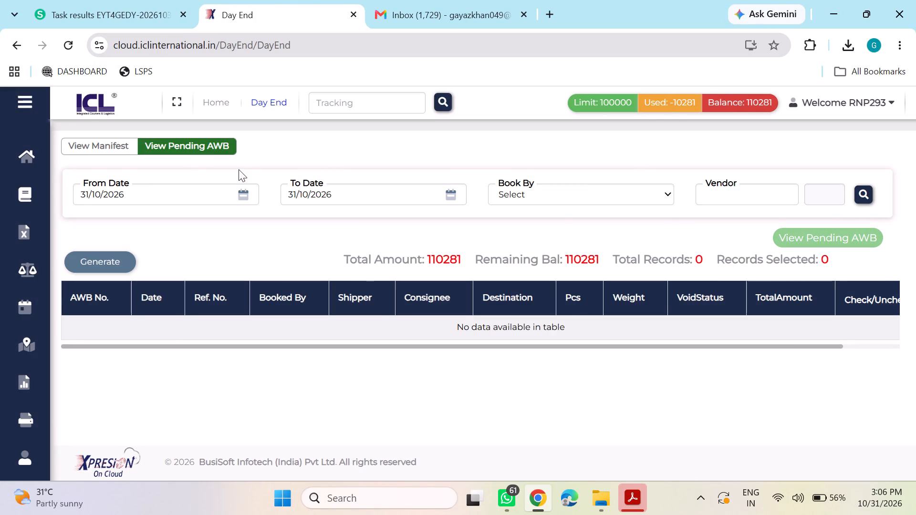
{"action": "left_click", "coordinate": [244, 196]}
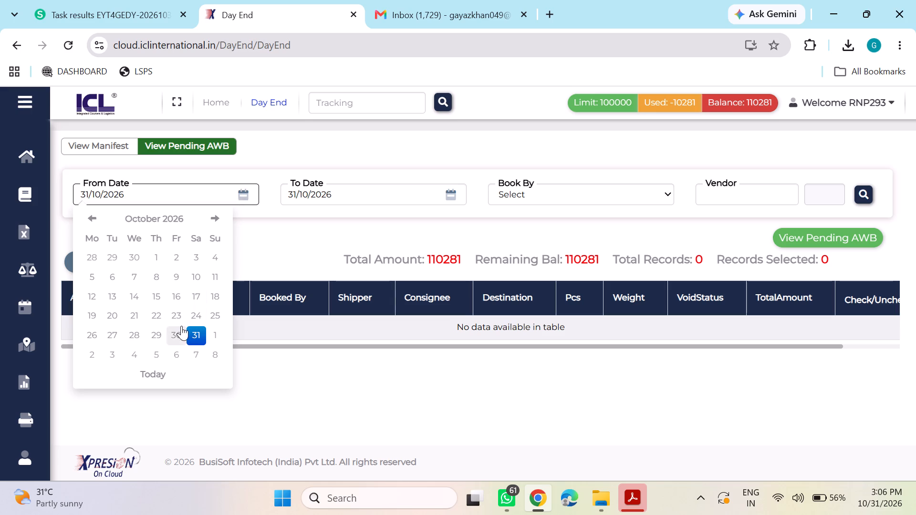
{"action": "left_click", "coordinate": [181, 326]}
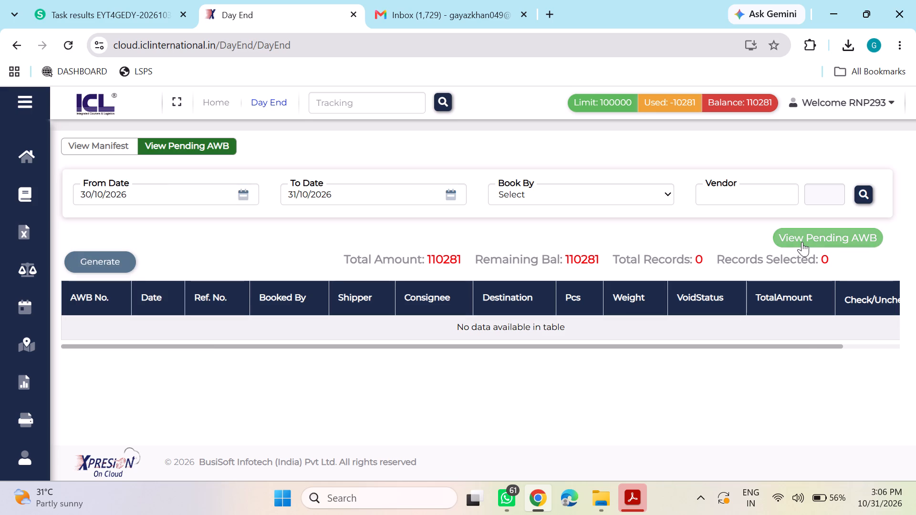
{"action": "left_click", "coordinate": [802, 242]}
{"action": "left_click_drag", "start_coordinate": [915, 282], "coordinate": [915, 335]}
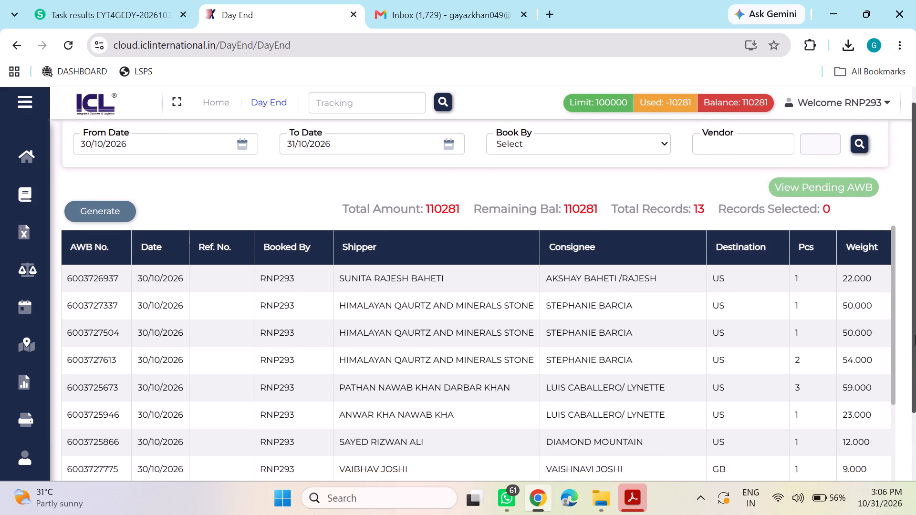
{"action": "left_click_drag", "start_coordinate": [915, 335], "coordinate": [915, 358]}
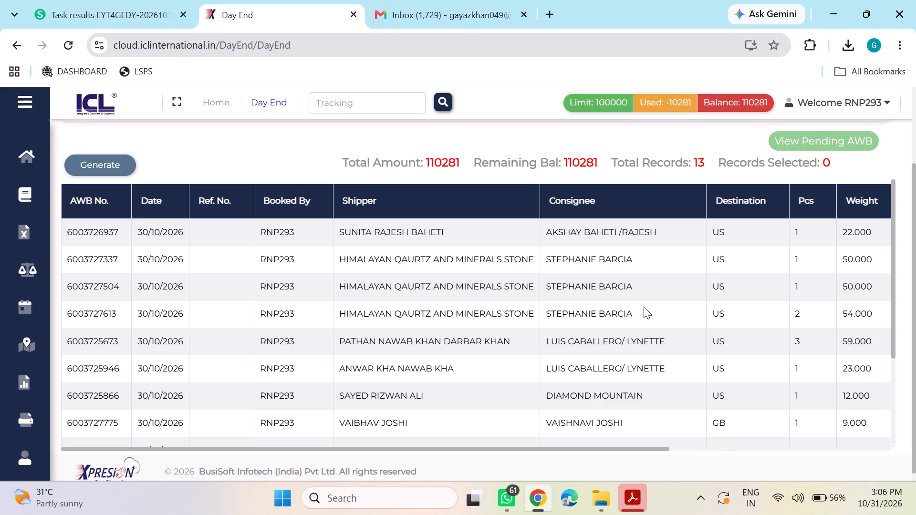
{"action": "scroll", "coordinate": [644, 307], "scroll_direction": "left", "scroll_amount": 1}
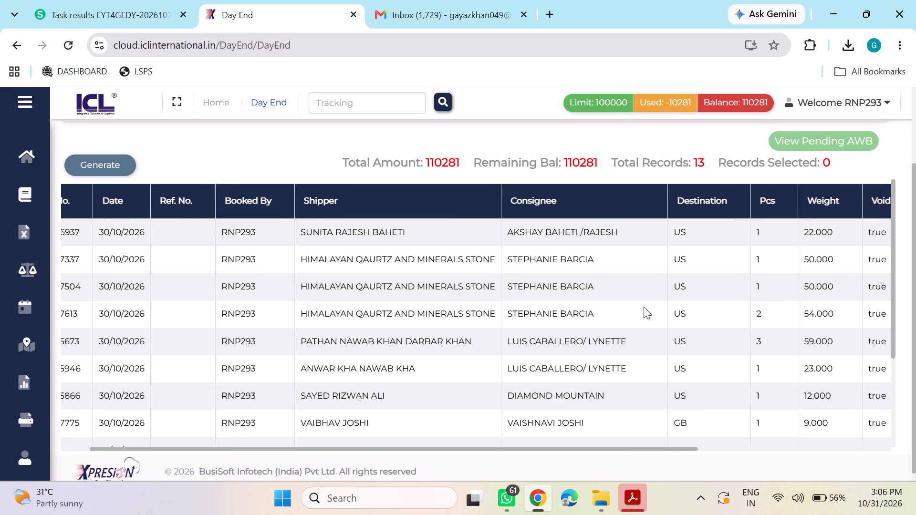
{"action": "scroll", "coordinate": [644, 307], "scroll_direction": "left", "scroll_amount": 4}
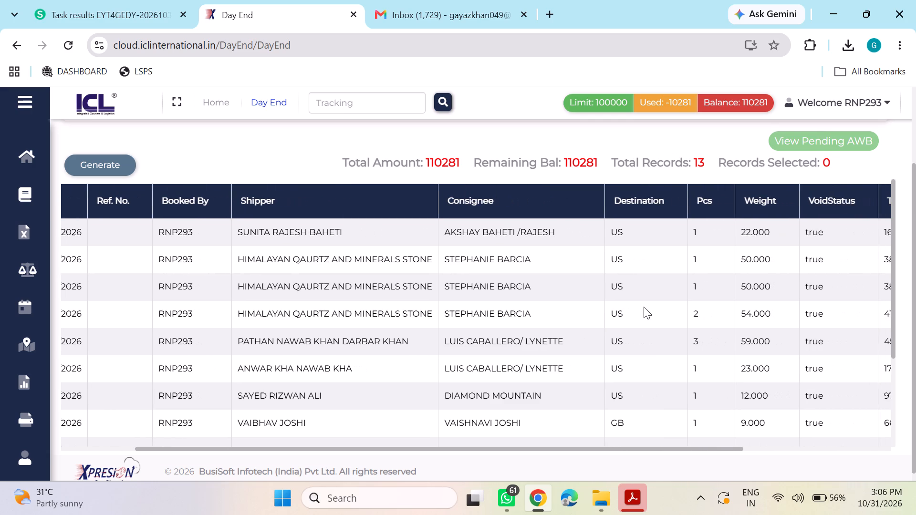
{"action": "scroll", "coordinate": [644, 307], "scroll_direction": "left", "scroll_amount": 2}
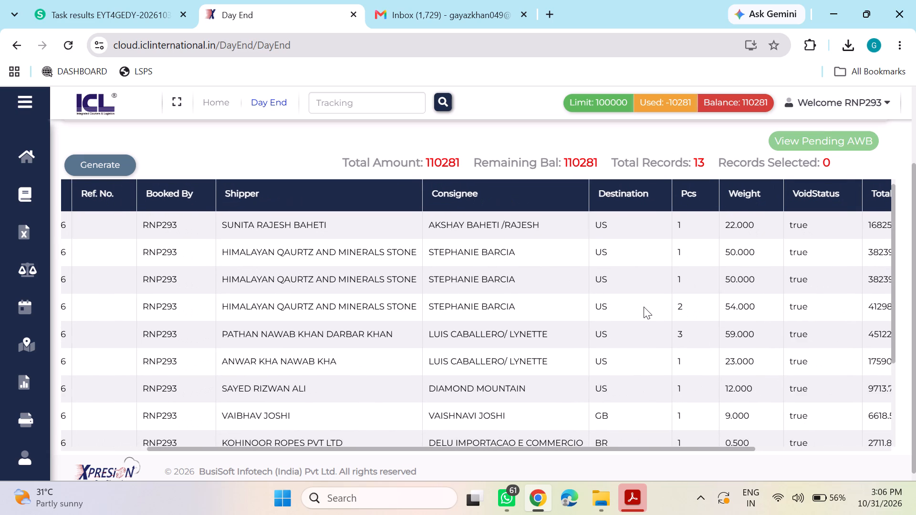
{"action": "scroll", "coordinate": [644, 307], "scroll_direction": "left", "scroll_amount": 1}
{"action": "scroll", "coordinate": [644, 307], "scroll_direction": "down", "scroll_amount": 1}
{"action": "scroll", "coordinate": [644, 307], "scroll_direction": "left", "scroll_amount": 1}
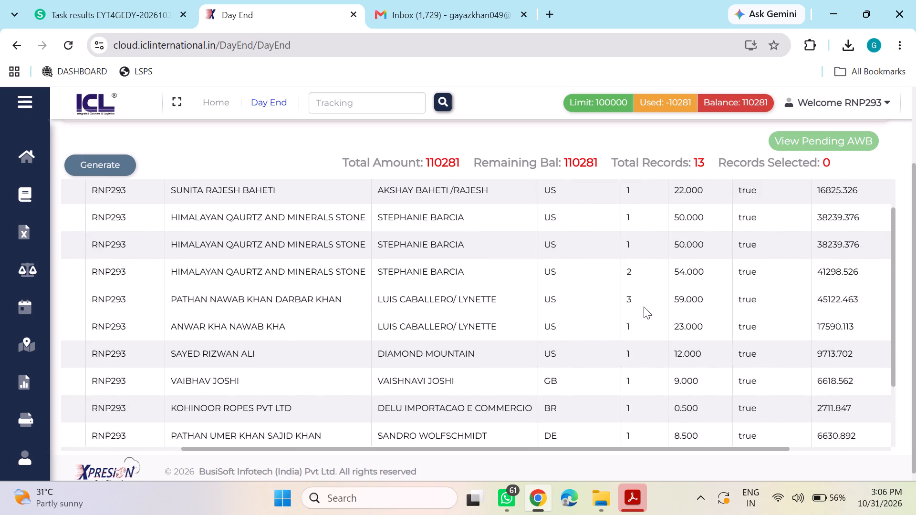
{"action": "scroll", "coordinate": [644, 307], "scroll_direction": "left", "scroll_amount": 2}
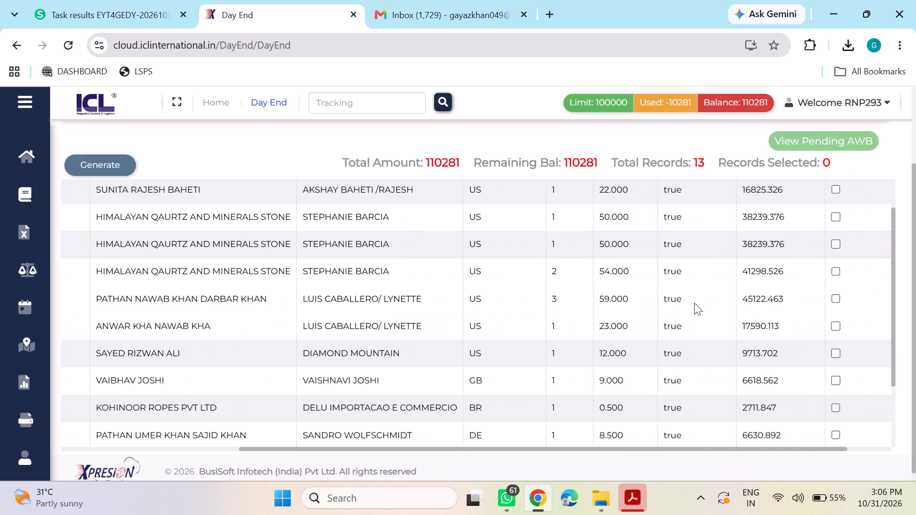
{"action": "left_click", "coordinate": [833, 298]}
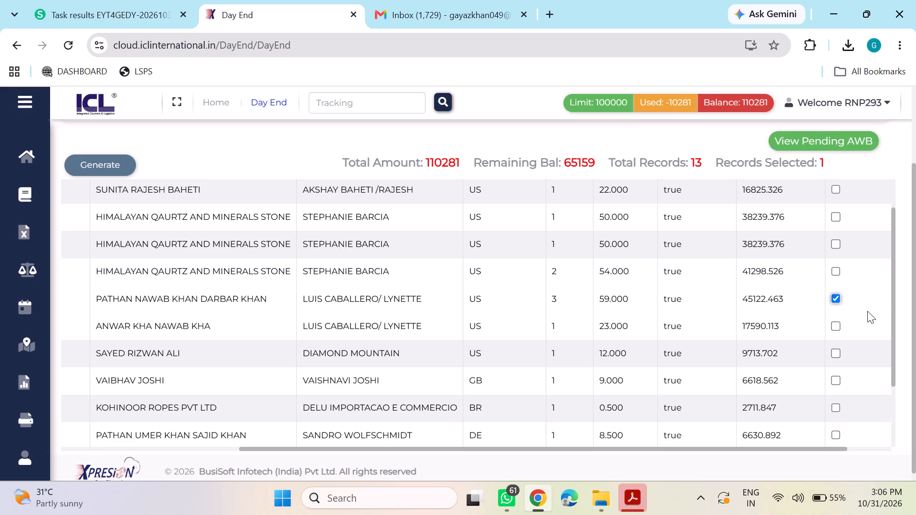
{"action": "left_click", "coordinate": [837, 325]}
{"action": "left_click", "coordinate": [836, 350]}
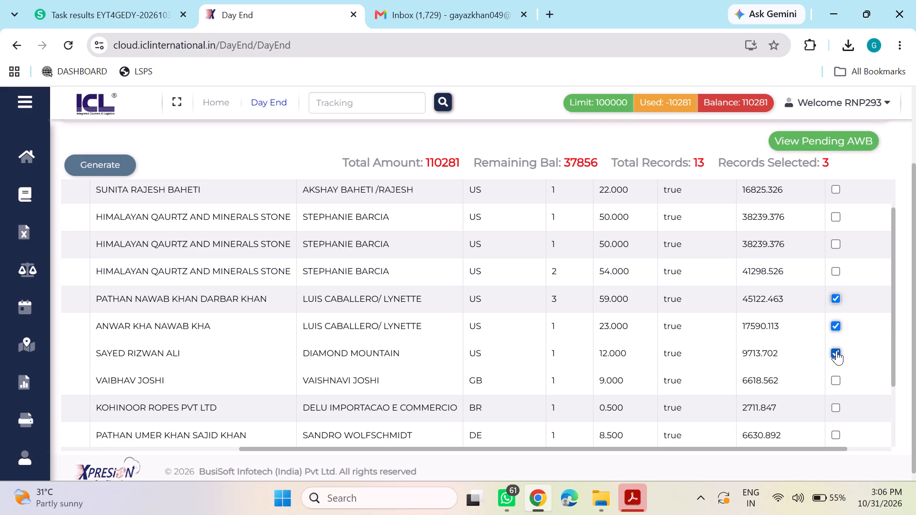
{"action": "scroll", "coordinate": [836, 350], "scroll_direction": "down", "scroll_amount": 1}
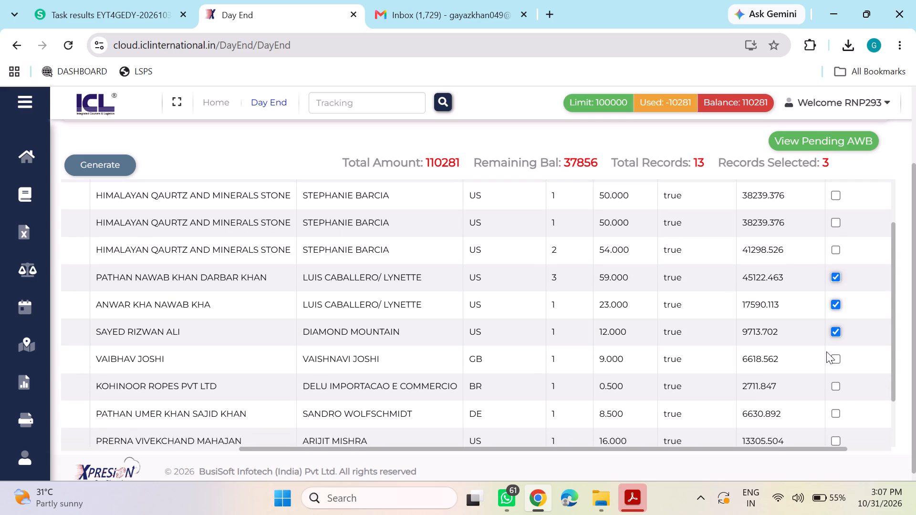
{"action": "scroll", "coordinate": [778, 379], "scroll_direction": "down", "scroll_amount": 1}
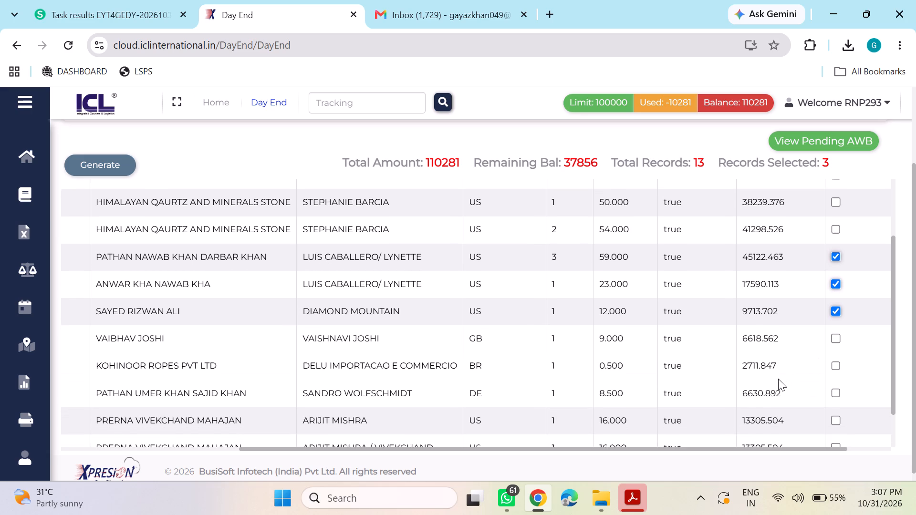
{"action": "scroll", "coordinate": [778, 379], "scroll_direction": "down", "scroll_amount": 1}
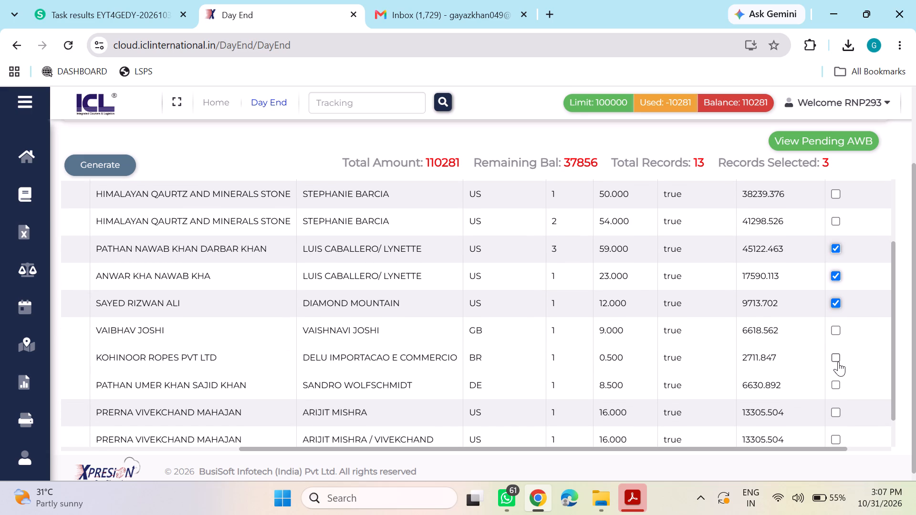
{"action": "left_click", "coordinate": [837, 359]}
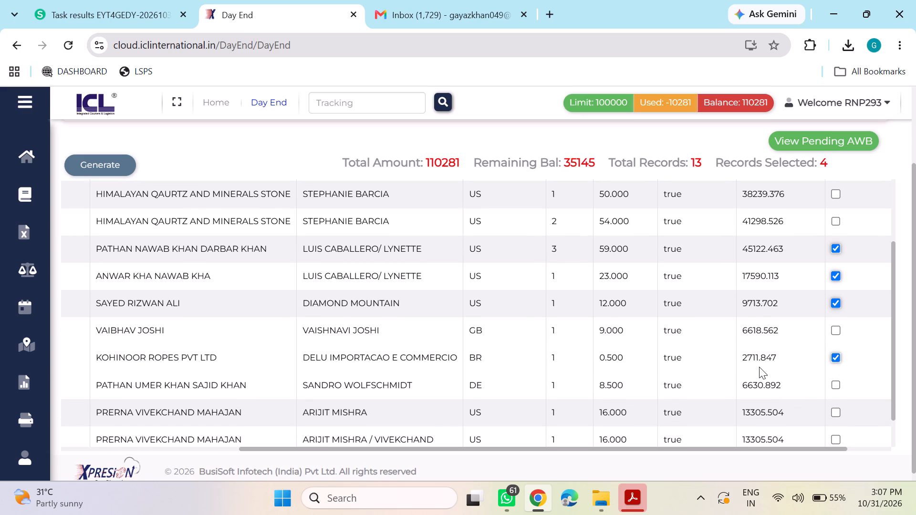
{"action": "scroll", "coordinate": [759, 367], "scroll_direction": "down", "scroll_amount": 1}
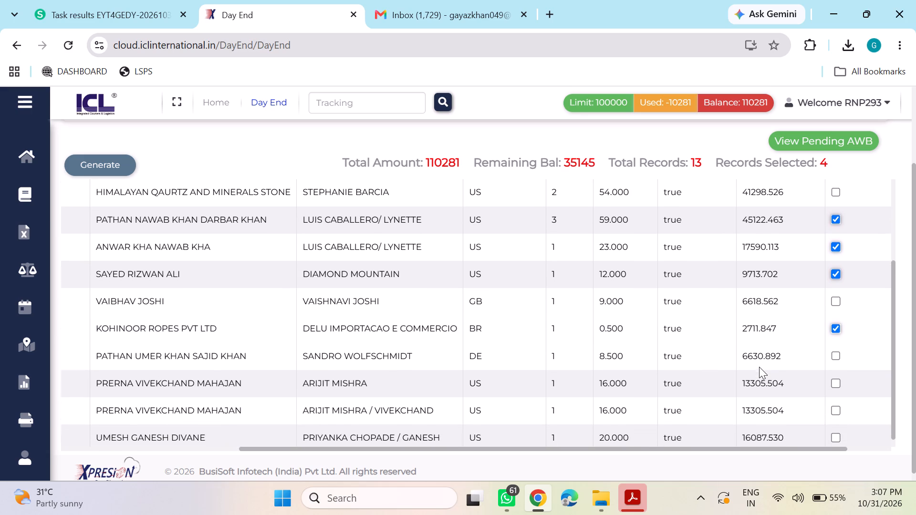
{"action": "scroll", "coordinate": [759, 367], "scroll_direction": "down", "scroll_amount": 1}
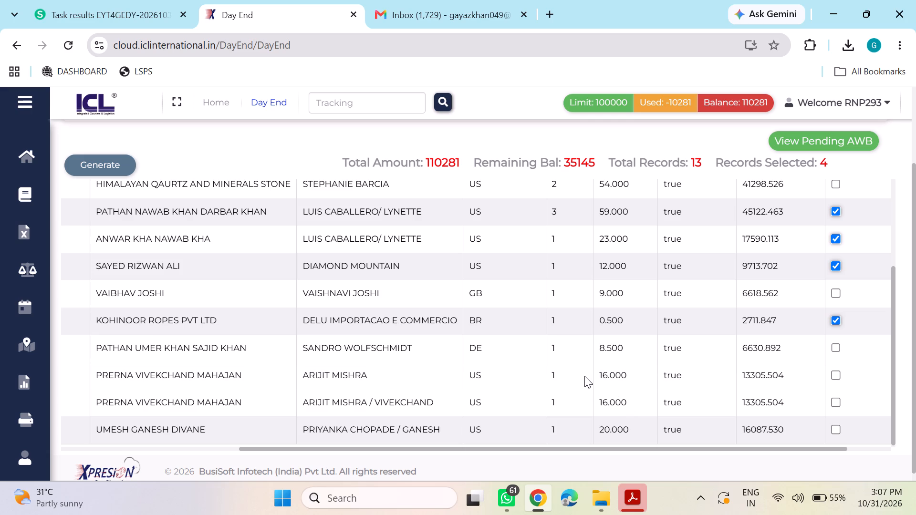
{"action": "scroll", "coordinate": [584, 376], "scroll_direction": "down", "scroll_amount": 1}
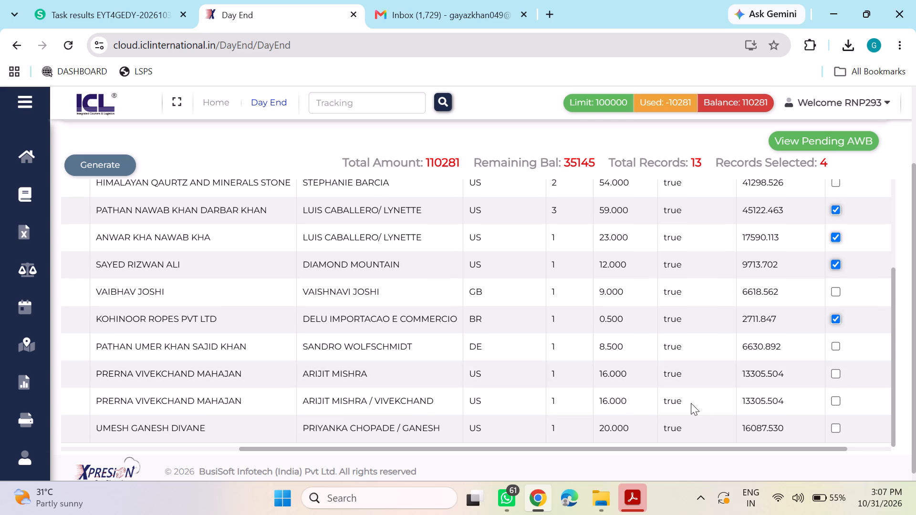
{"action": "left_click", "coordinate": [838, 398]}
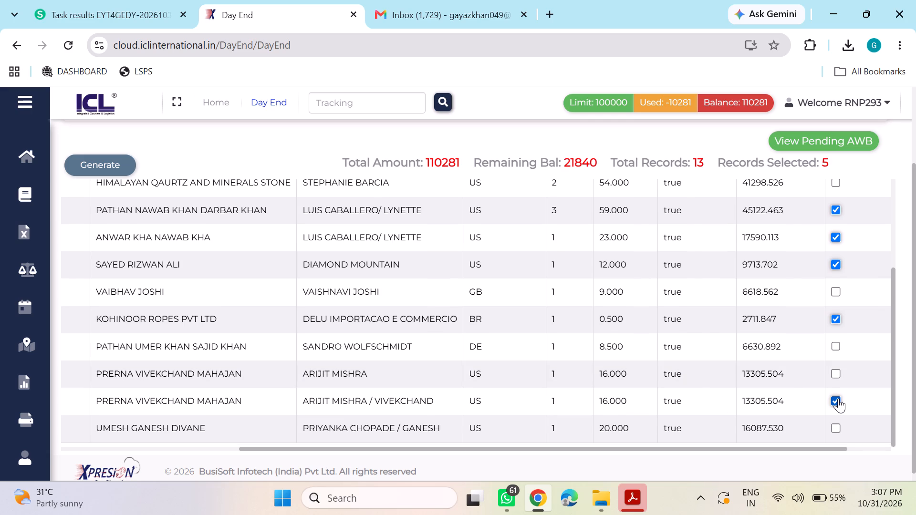
{"action": "scroll", "coordinate": [749, 378], "scroll_direction": "down", "scroll_amount": 1}
{"action": "left_click", "coordinate": [835, 425]}
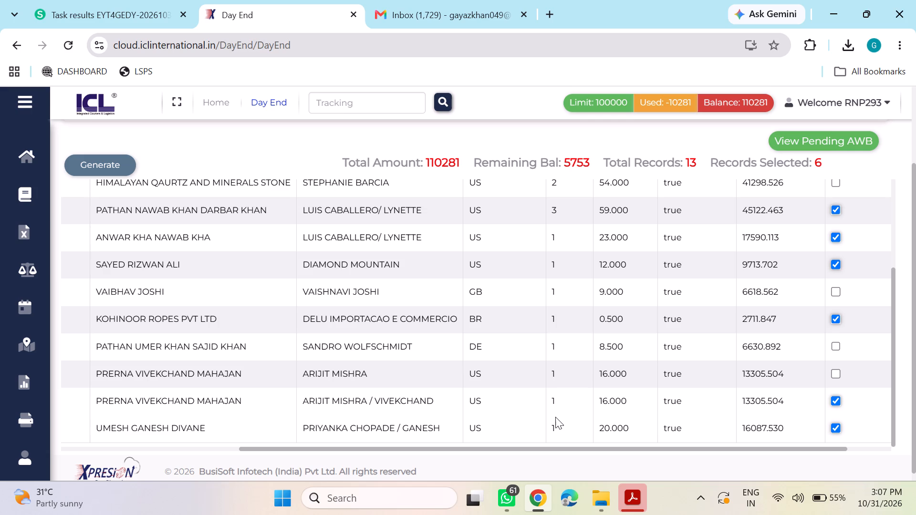
Review the pending AWB rows, checking AWB numbers, consignees, weights and amounts against the selected shipments.
{"action": "scroll", "coordinate": [505, 394], "scroll_direction": "right", "scroll_amount": 1}
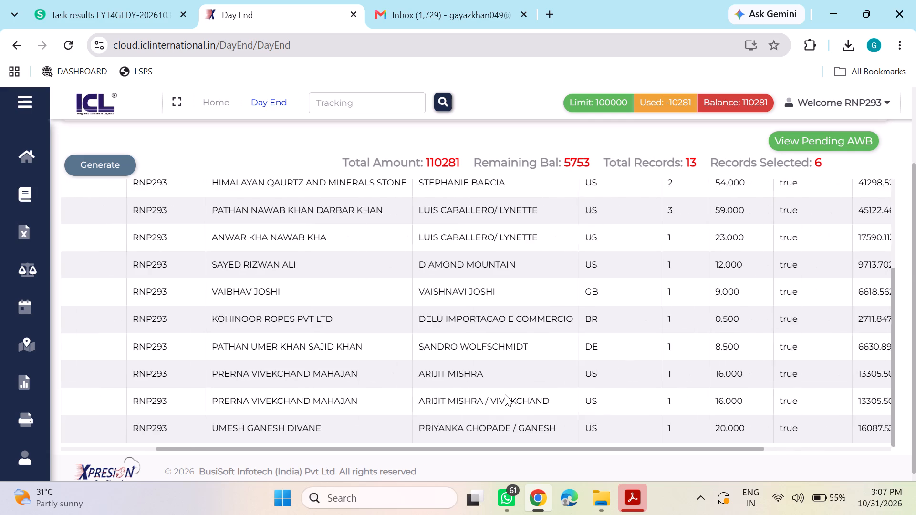
{"action": "scroll", "coordinate": [505, 394], "scroll_direction": "right", "scroll_amount": 3}
{"action": "scroll", "coordinate": [505, 394], "scroll_direction": "left", "scroll_amount": 1}
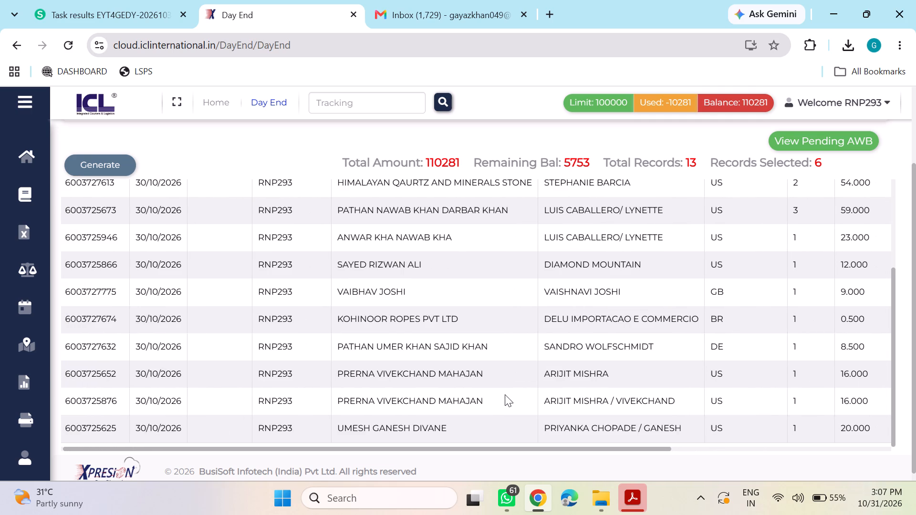
{"action": "scroll", "coordinate": [505, 394], "scroll_direction": "left", "scroll_amount": 2}
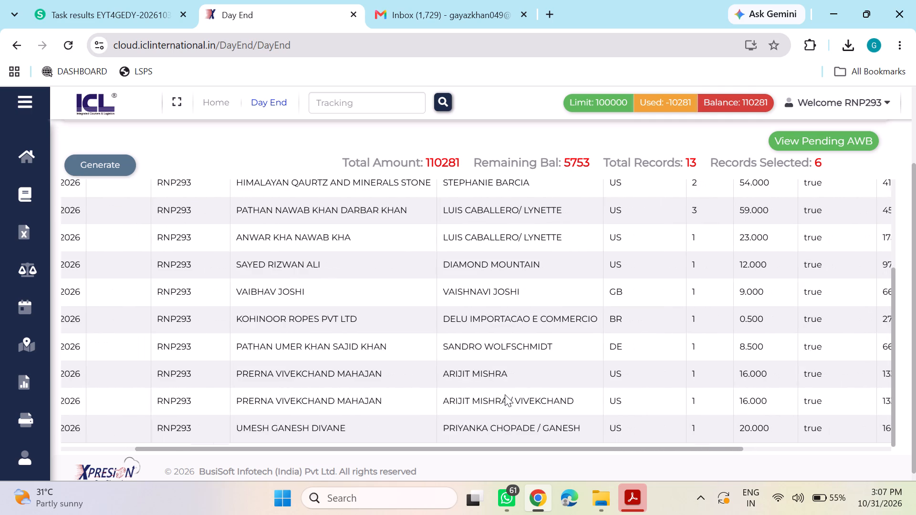
{"action": "scroll", "coordinate": [505, 394], "scroll_direction": "left", "scroll_amount": 1}
{"action": "scroll", "coordinate": [505, 394], "scroll_direction": "down", "scroll_amount": 1}
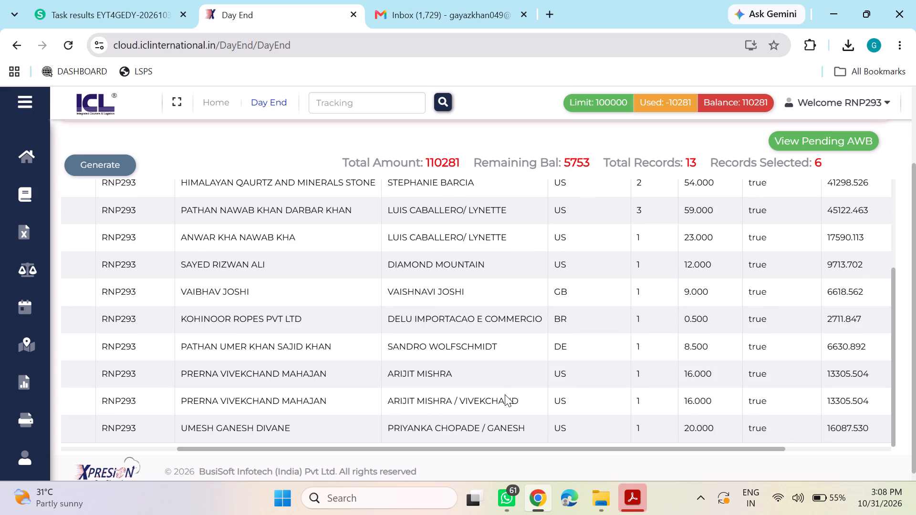
{"action": "scroll", "coordinate": [505, 394], "scroll_direction": "left", "scroll_amount": 2}
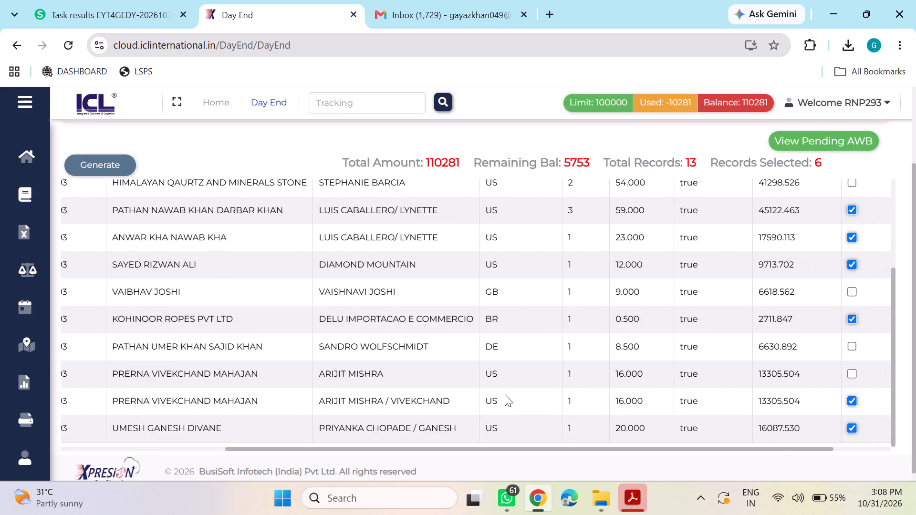
{"action": "scroll", "coordinate": [505, 394], "scroll_direction": "left", "scroll_amount": 1}
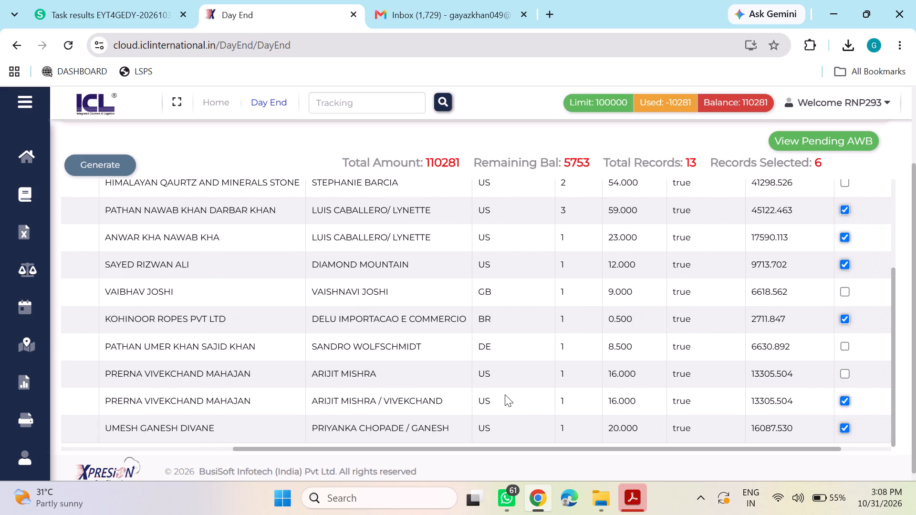
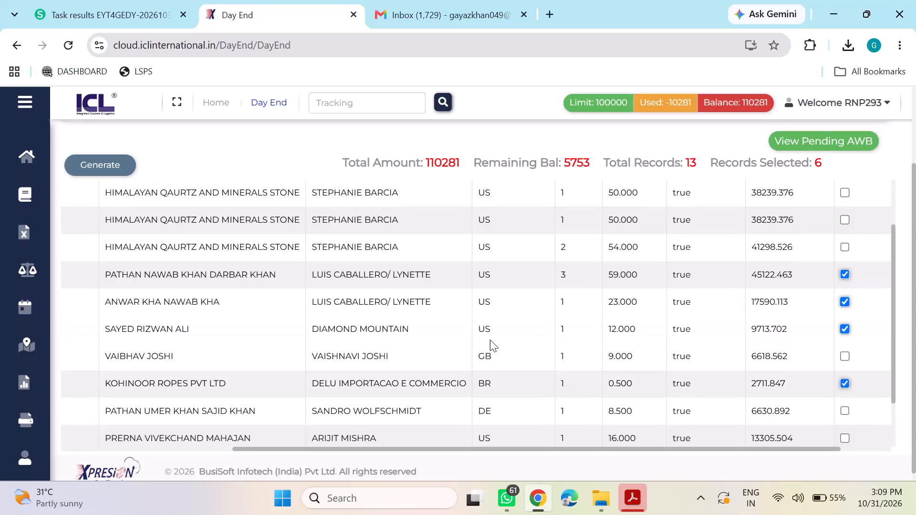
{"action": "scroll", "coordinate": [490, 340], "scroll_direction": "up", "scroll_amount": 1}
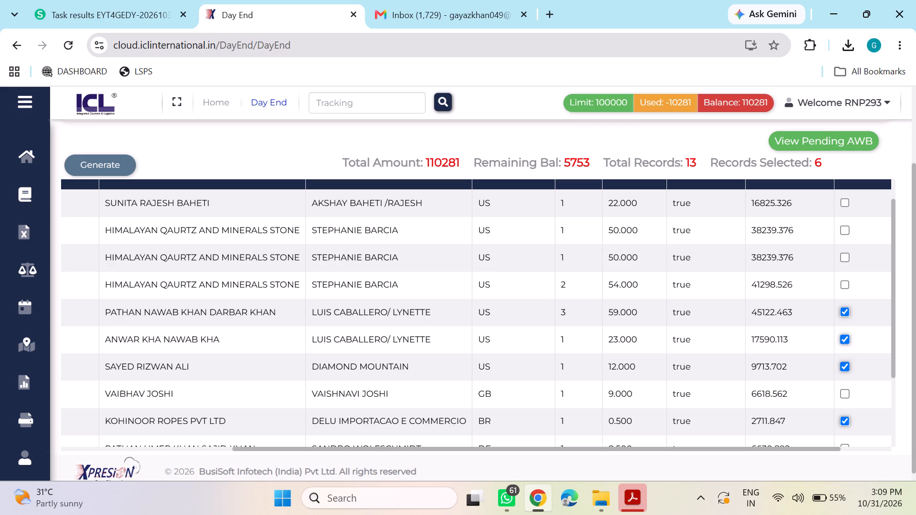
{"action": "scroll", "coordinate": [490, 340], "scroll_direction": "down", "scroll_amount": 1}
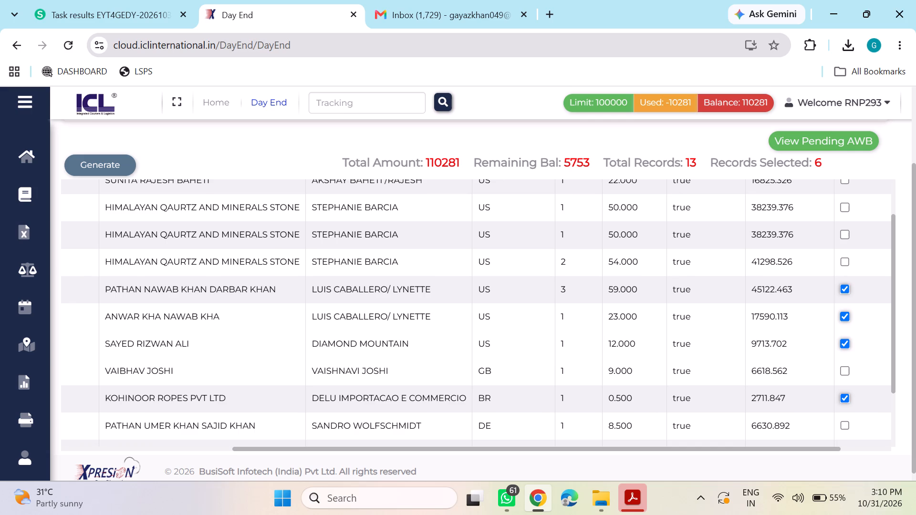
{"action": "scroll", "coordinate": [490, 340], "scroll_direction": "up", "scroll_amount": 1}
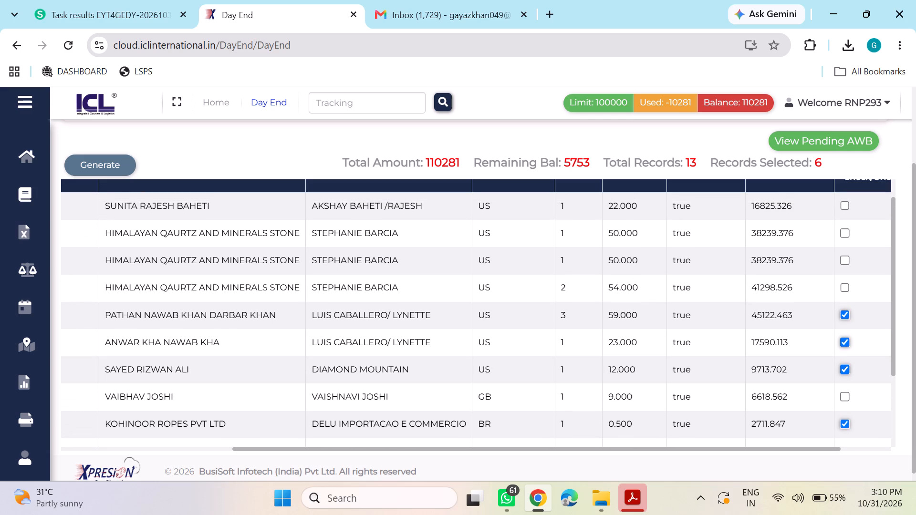
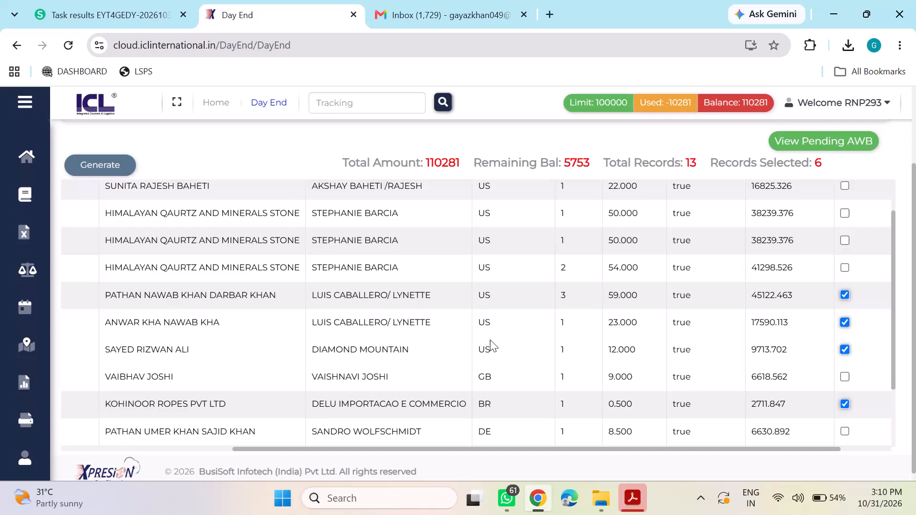
Open the portal's Online Payment page from the Day End page.
{"action": "scroll", "coordinate": [490, 340], "scroll_direction": "up", "scroll_amount": 1}
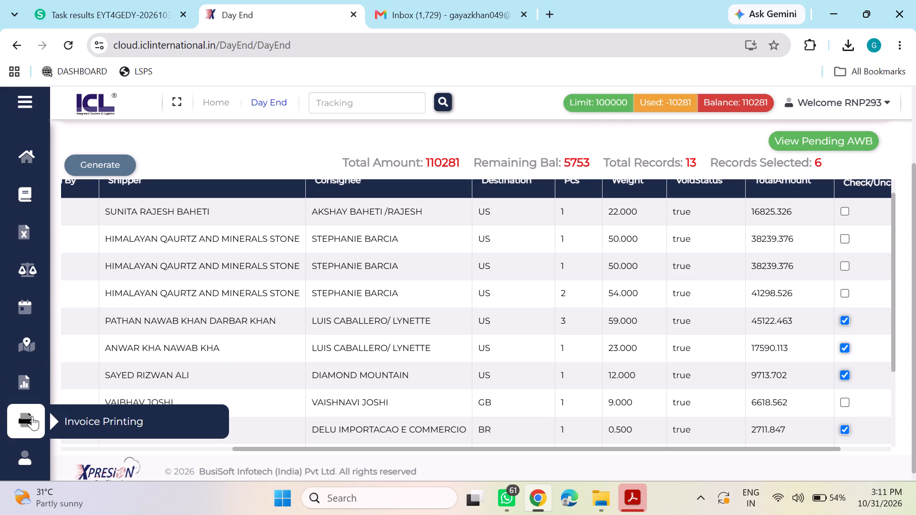
{"action": "scroll", "coordinate": [32, 416], "scroll_direction": "down", "scroll_amount": 3}
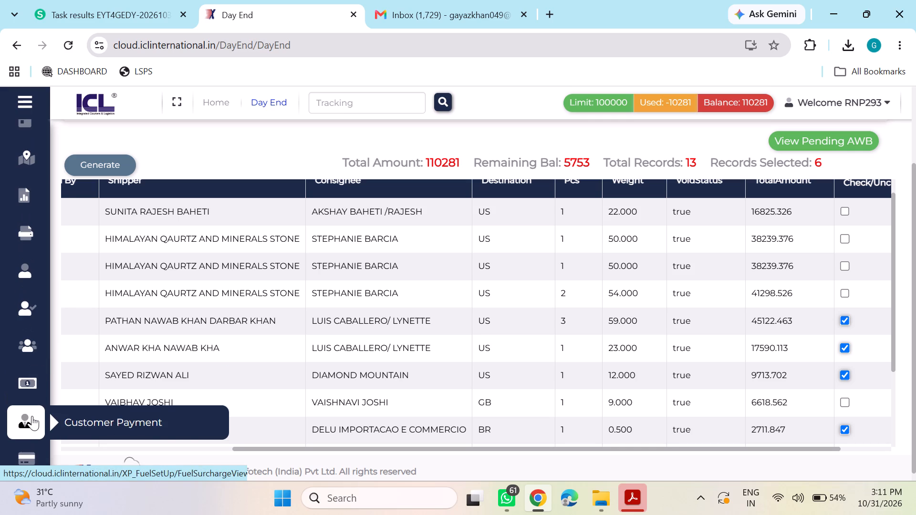
{"action": "scroll", "coordinate": [32, 416], "scroll_direction": "down", "scroll_amount": 1}
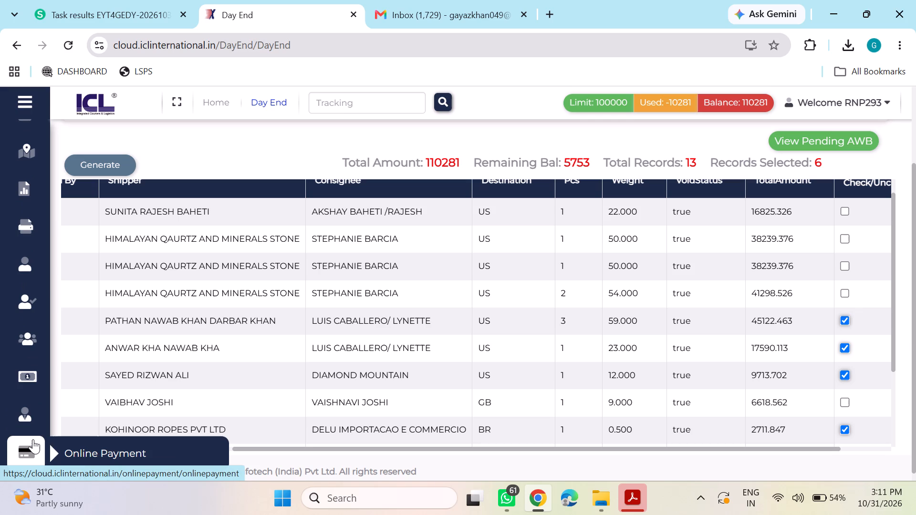
{"action": "left_click", "coordinate": [33, 439]}
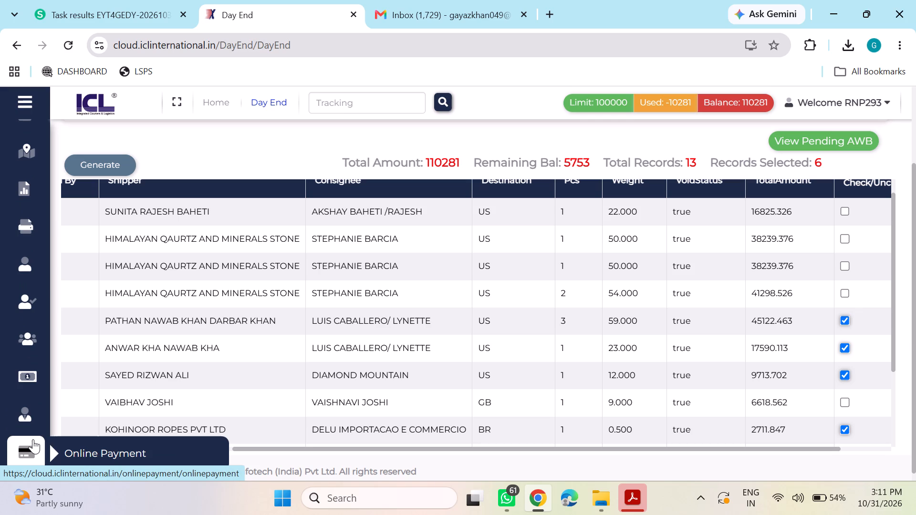
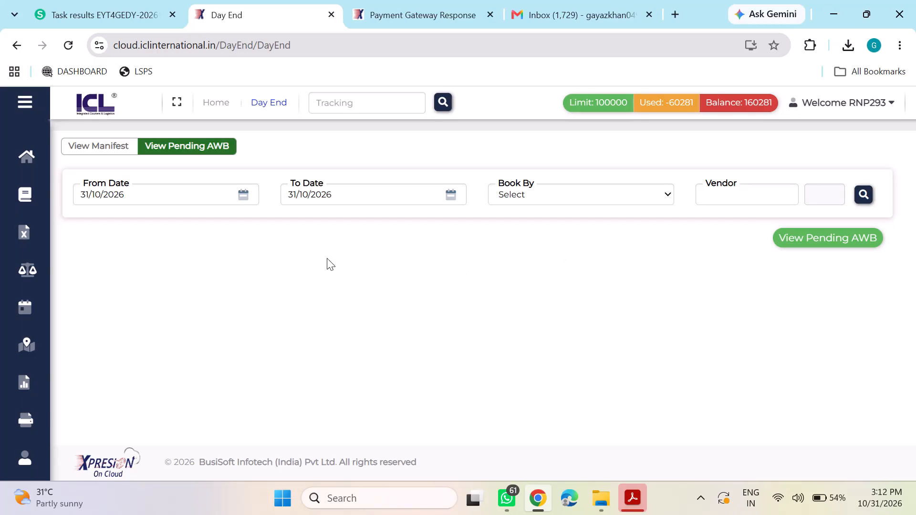
List the pending AWBs with the From Date set to 30/10/2026.
{"action": "left_click", "coordinate": [242, 198]}
{"action": "left_click", "coordinate": [177, 335]}
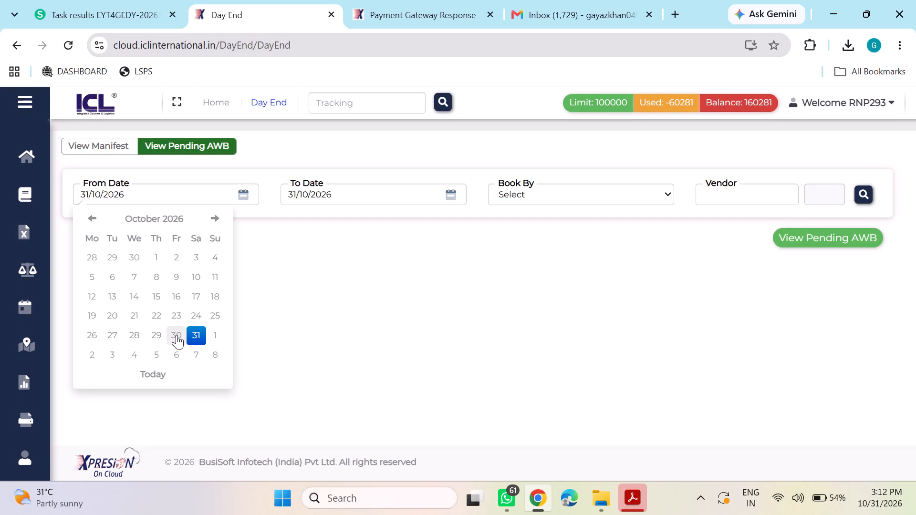
{"action": "left_click", "coordinate": [786, 239]}
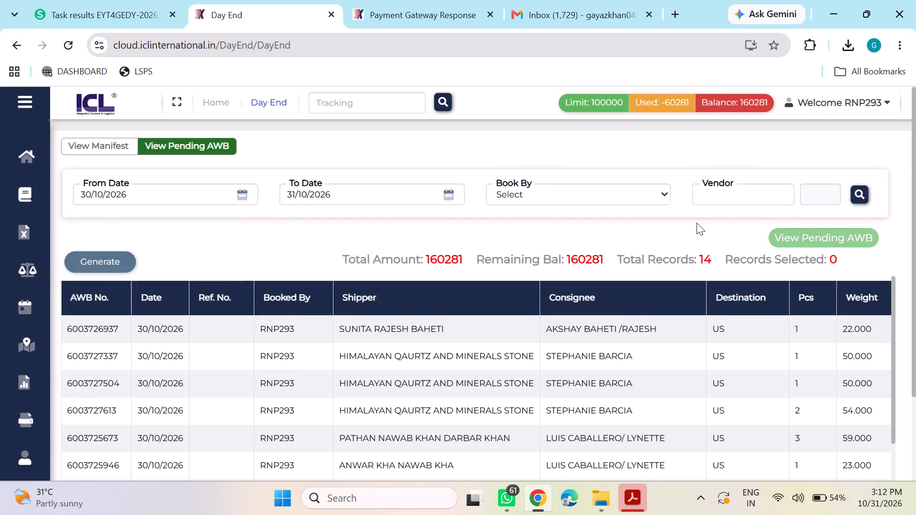
{"action": "scroll", "coordinate": [697, 223], "scroll_direction": "down", "scroll_amount": 1}
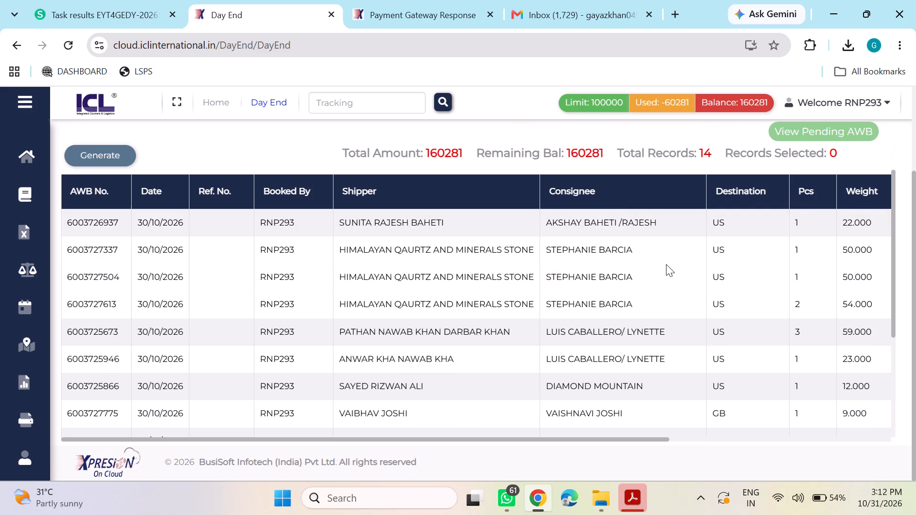
{"action": "scroll", "coordinate": [666, 264], "scroll_direction": "left", "scroll_amount": 3}
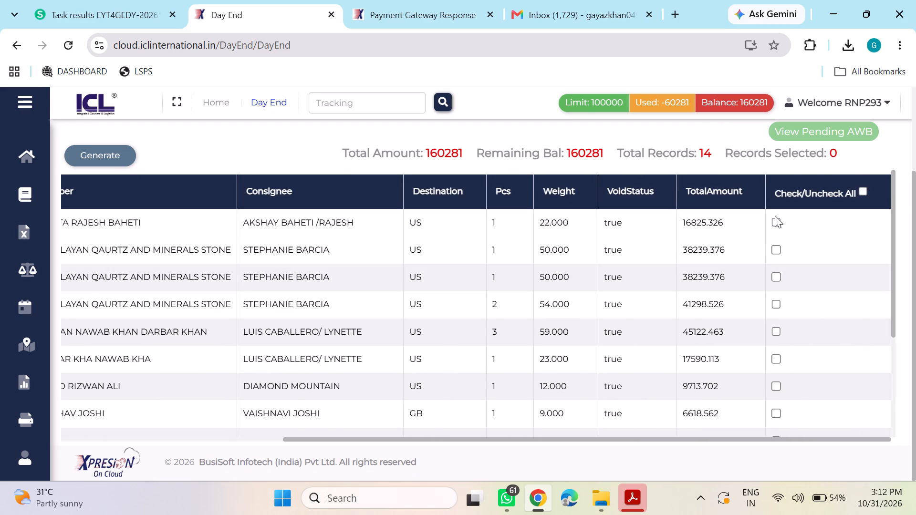
{"action": "left_click", "coordinate": [775, 216]}
{"action": "left_click", "coordinate": [777, 220]}
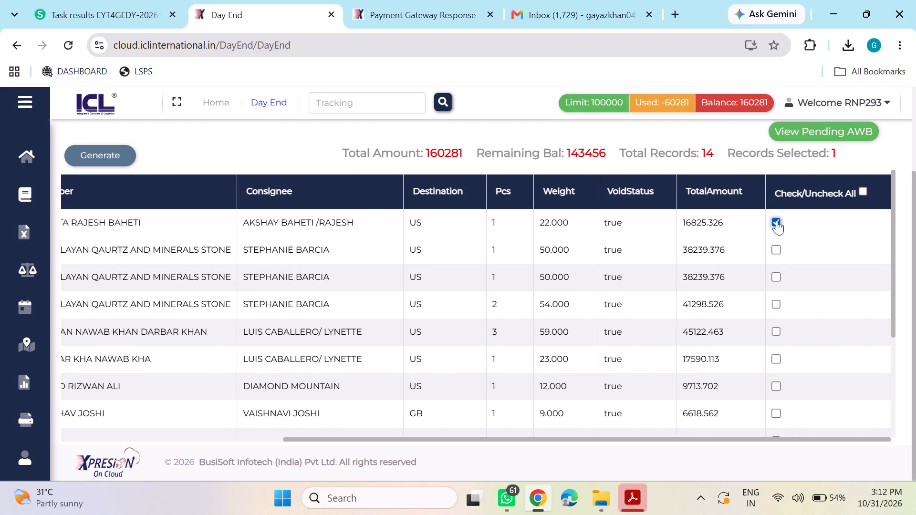
{"action": "scroll", "coordinate": [650, 257], "scroll_direction": "right", "scroll_amount": 1}
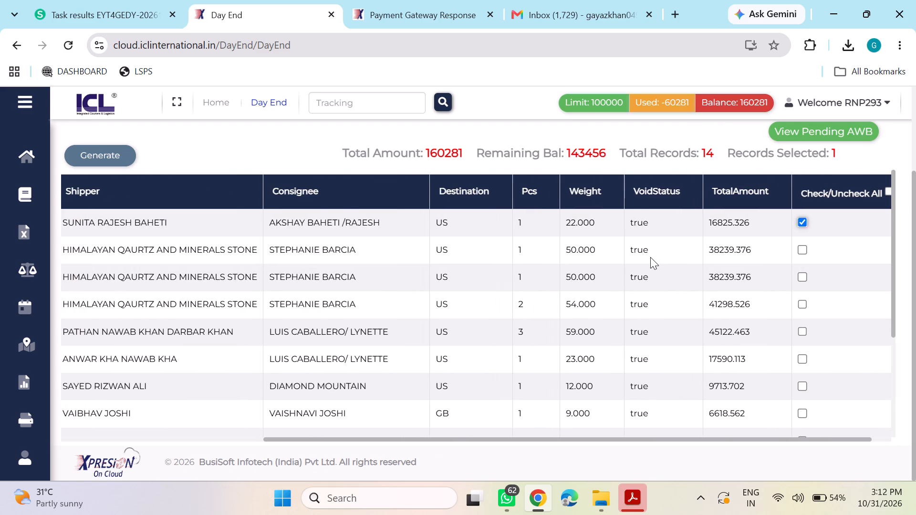
{"action": "scroll", "coordinate": [650, 257], "scroll_direction": "right", "scroll_amount": 2}
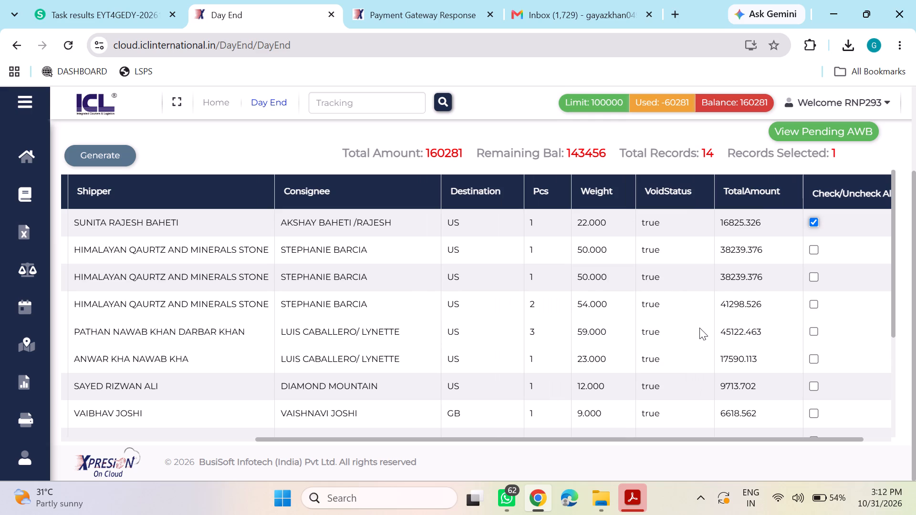
{"action": "left_click", "coordinate": [813, 327]}
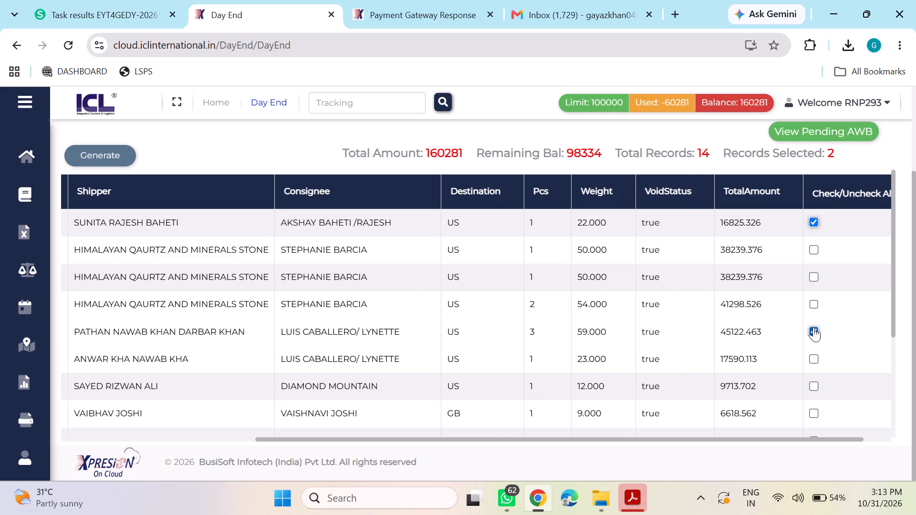
{"action": "left_click", "coordinate": [816, 355]}
{"action": "left_click", "coordinate": [815, 384]}
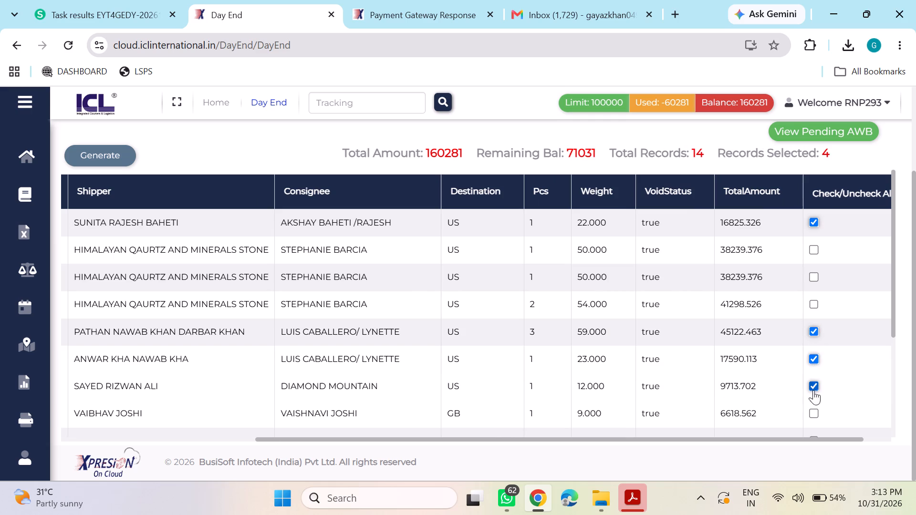
{"action": "scroll", "coordinate": [754, 406], "scroll_direction": "down", "scroll_amount": 1}
{"action": "left_click", "coordinate": [817, 370]}
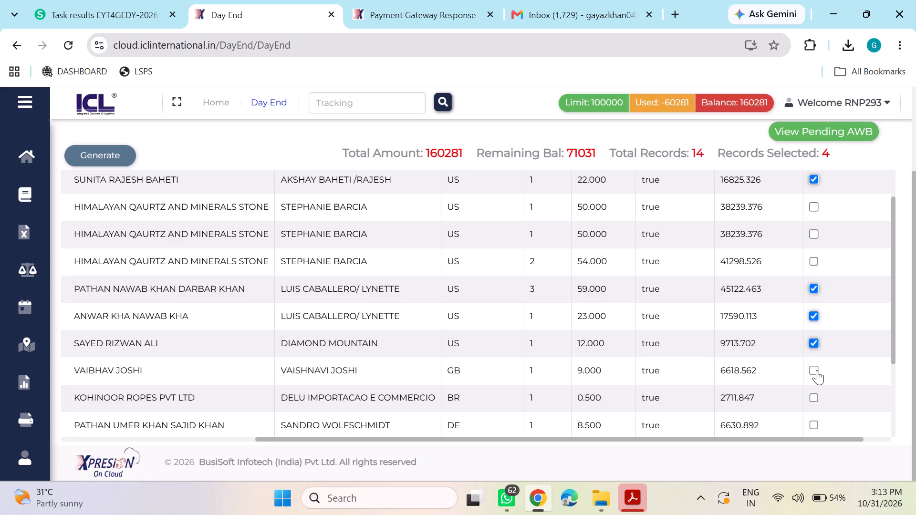
{"action": "scroll", "coordinate": [817, 370], "scroll_direction": "down", "scroll_amount": 1}
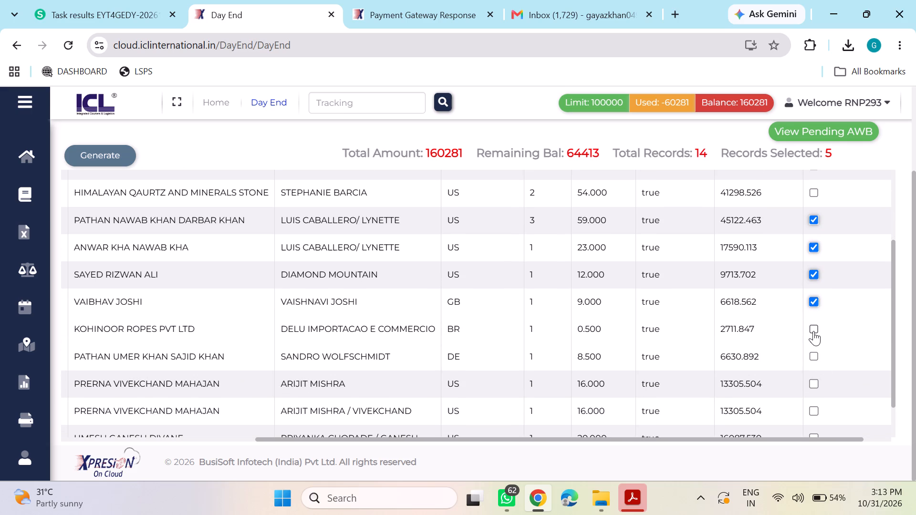
{"action": "left_click", "coordinate": [813, 331]}
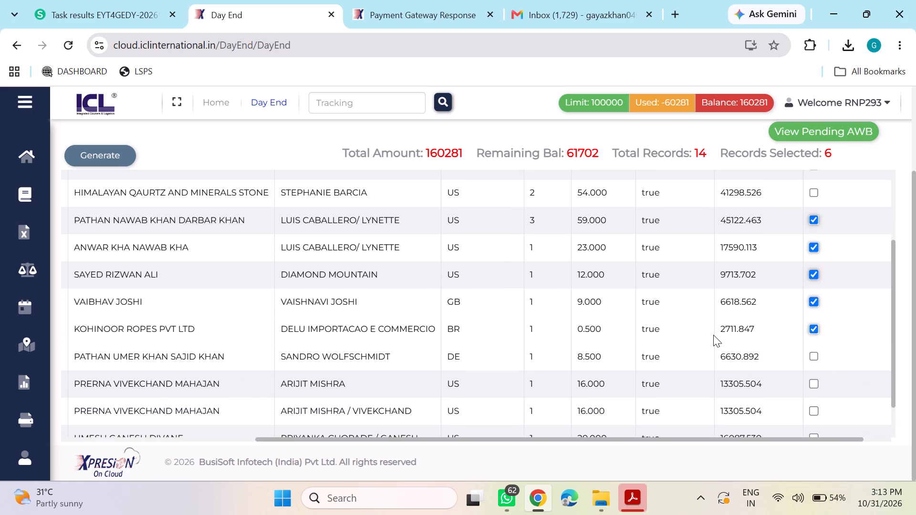
{"action": "scroll", "coordinate": [713, 335], "scroll_direction": "down", "scroll_amount": 1}
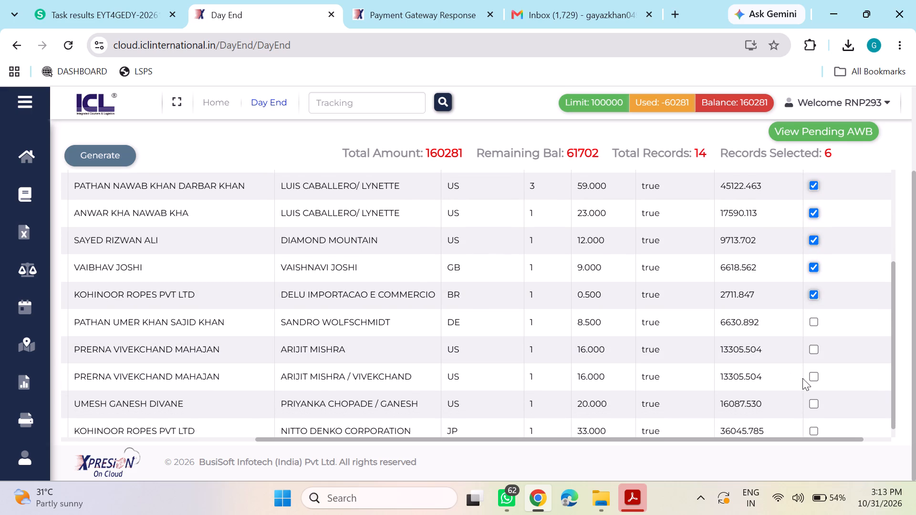
{"action": "left_click", "coordinate": [810, 379]}
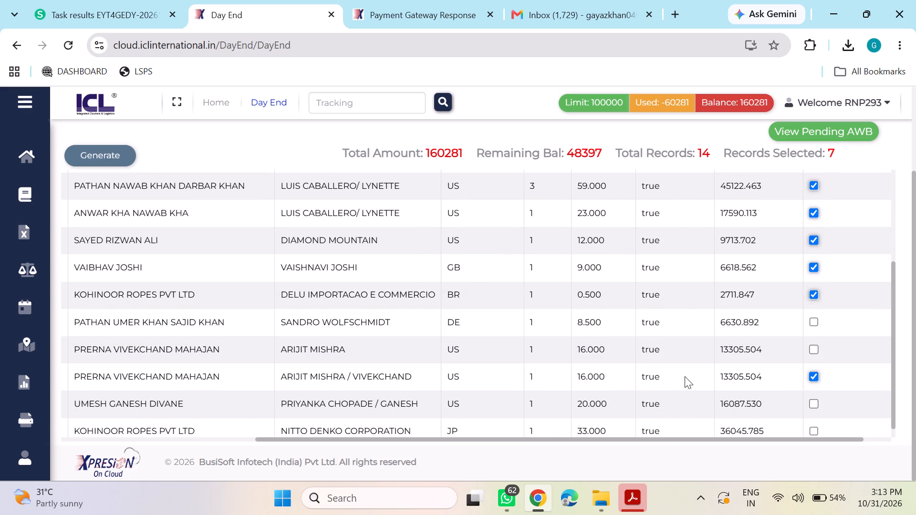
{"action": "scroll", "coordinate": [685, 376], "scroll_direction": "down", "scroll_amount": 1}
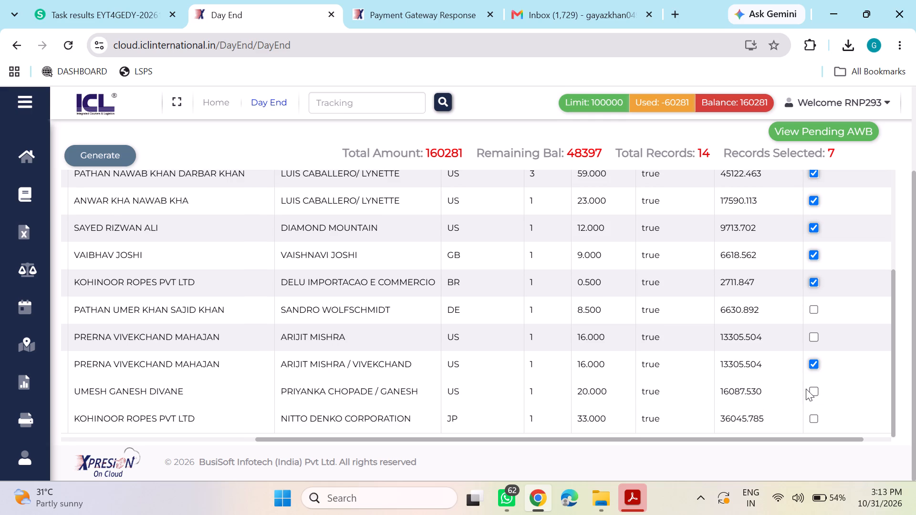
{"action": "left_click", "coordinate": [809, 391]}
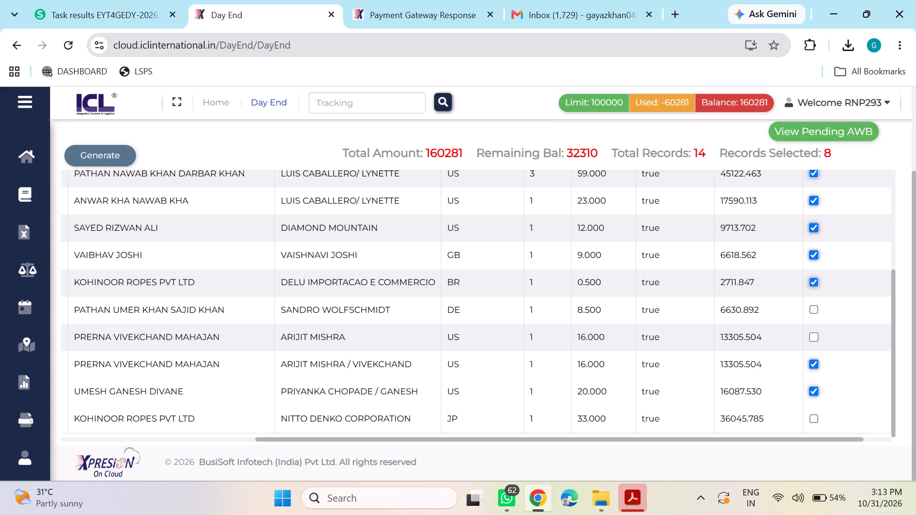
{"action": "scroll", "coordinate": [603, 354], "scroll_direction": "right", "scroll_amount": 1}
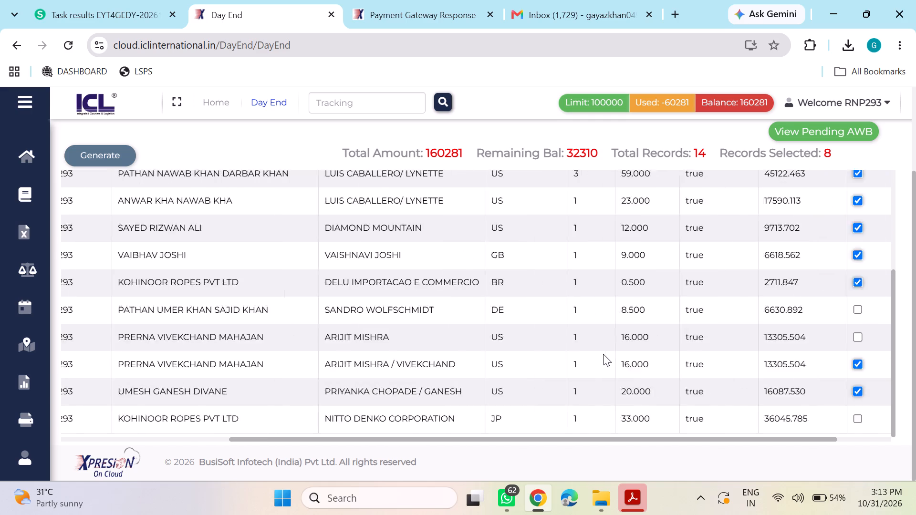
{"action": "scroll", "coordinate": [603, 354], "scroll_direction": "right", "scroll_amount": 2}
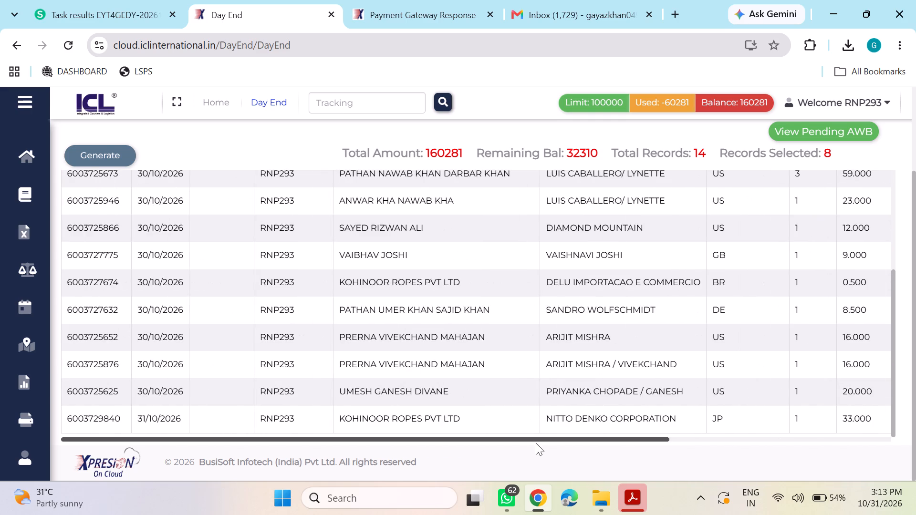
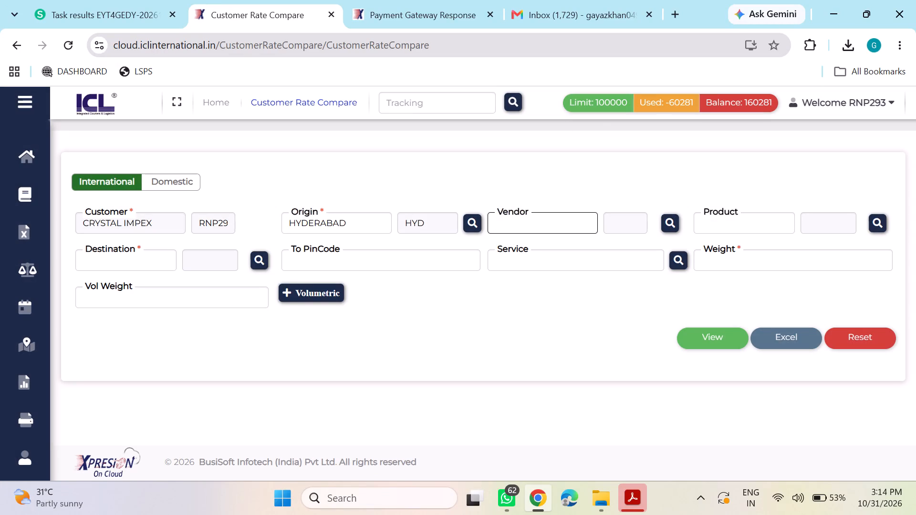
Set the weight to 33 for the international customer rate comparison from Hyderabad.
{"action": "left_click", "coordinate": [734, 266]}
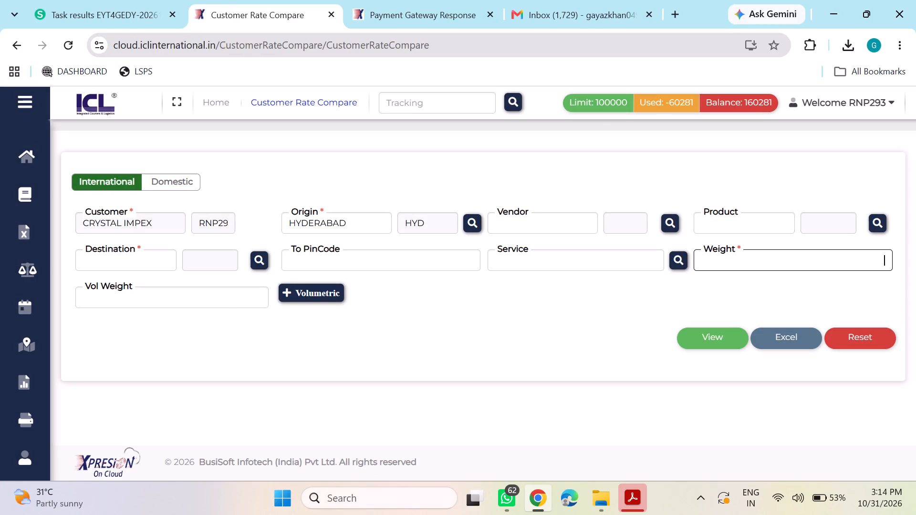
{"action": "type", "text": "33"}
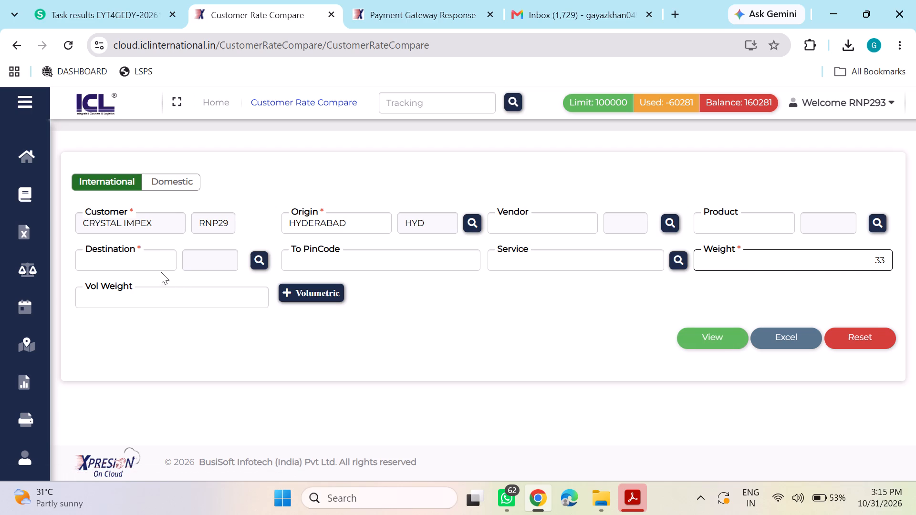
Look up the vendor rates for the 33 kg shipment to Norway and examine the charges through to the grand total.
{"action": "left_click", "coordinate": [152, 261]}
{"action": "type", "text": "JAPAN"}
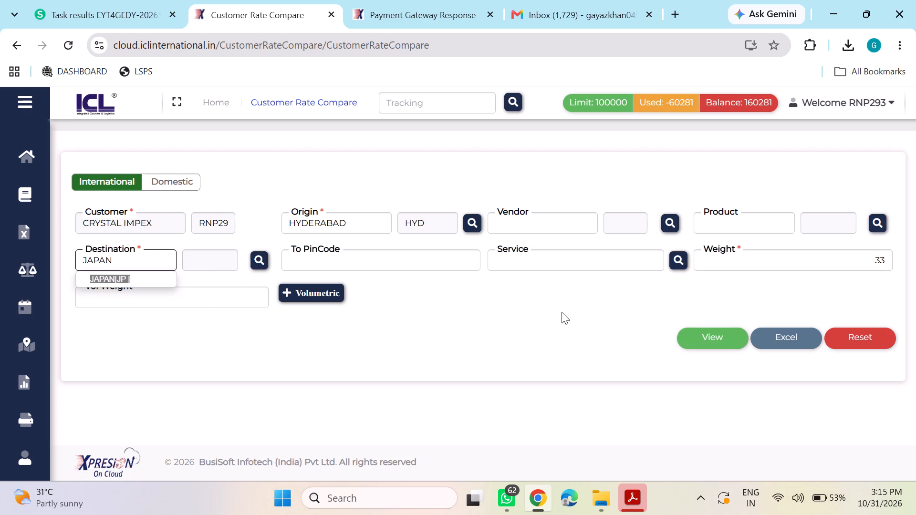
{"action": "key", "text": "ctrl+a"}
{"action": "type", "text": "NORWA"}
{"action": "key", "text": "BackSpace"}
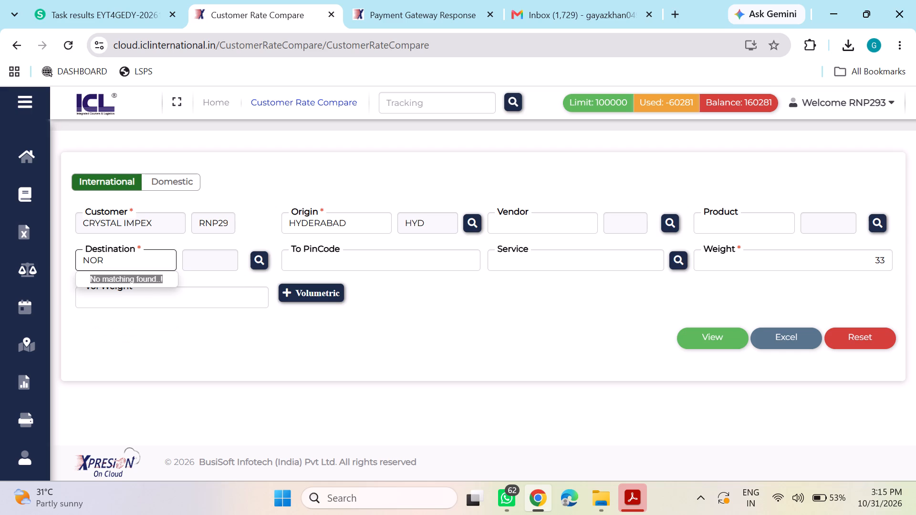
{"action": "key", "text": "Down"}
{"action": "key", "text": "Down"}
{"action": "key", "text": "Down"}
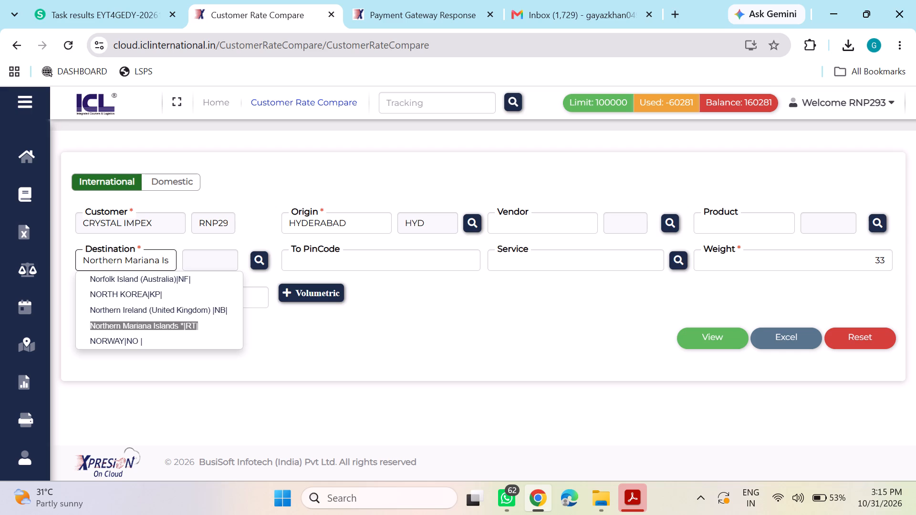
{"action": "key", "text": "Down"}
{"action": "key", "text": "Return"}
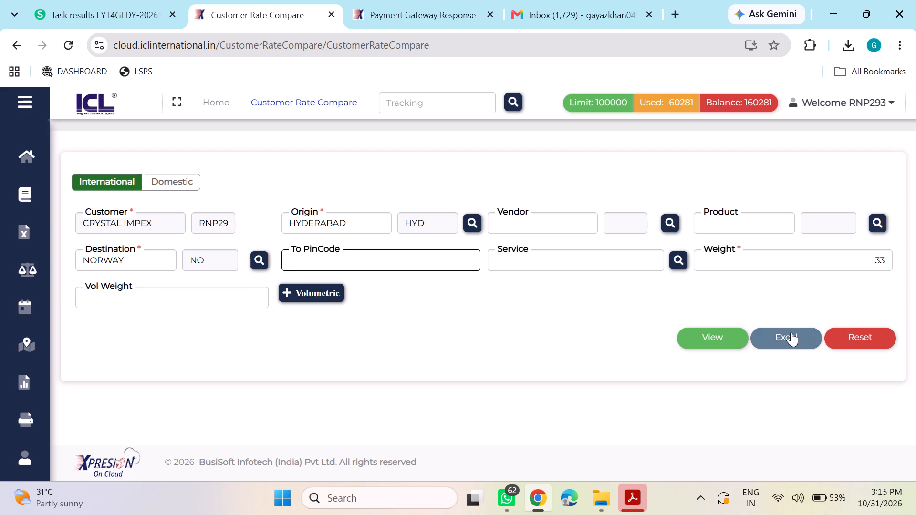
{"action": "left_click", "coordinate": [732, 335]}
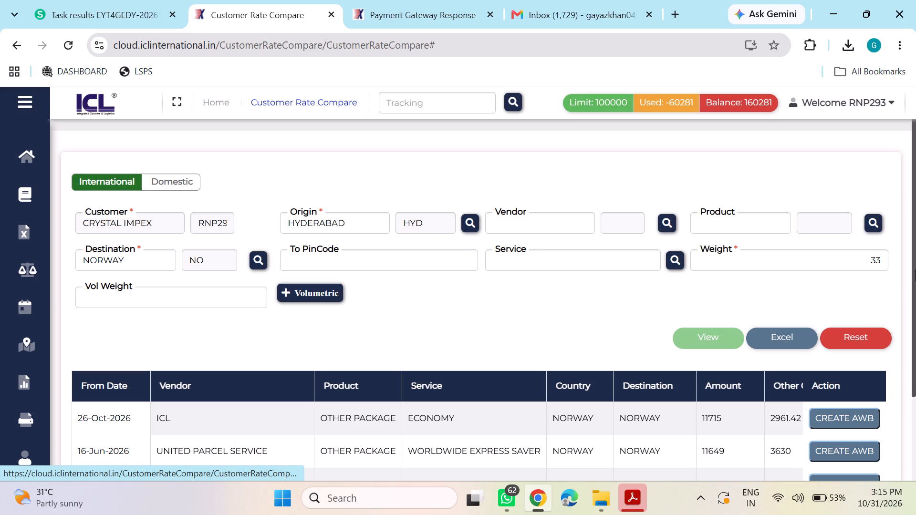
{"action": "left_click_drag", "start_coordinate": [915, 270], "coordinate": [914, 349]}
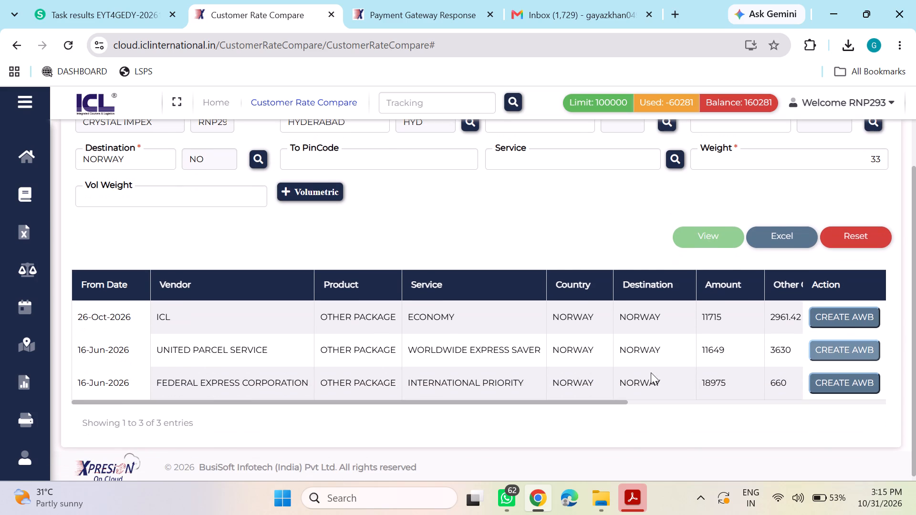
{"action": "scroll", "coordinate": [651, 372], "scroll_direction": "left", "scroll_amount": 2}
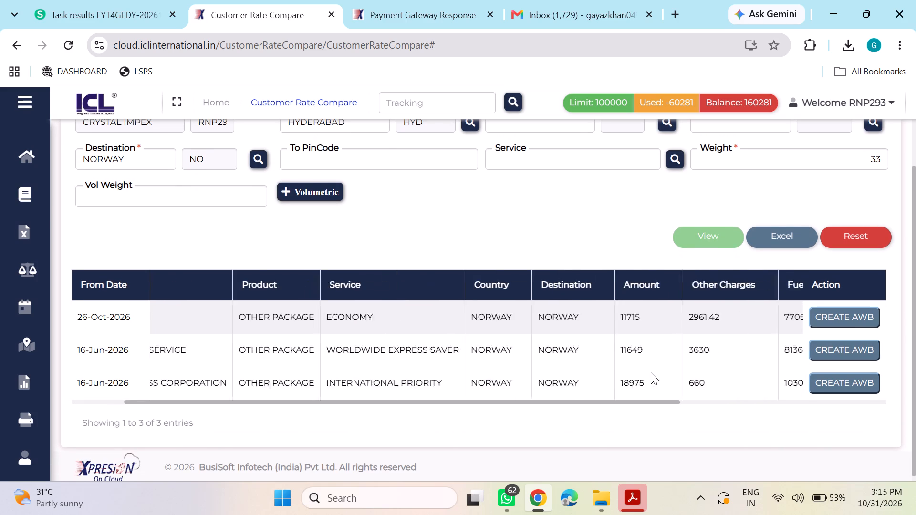
{"action": "scroll", "coordinate": [651, 372], "scroll_direction": "left", "scroll_amount": 3}
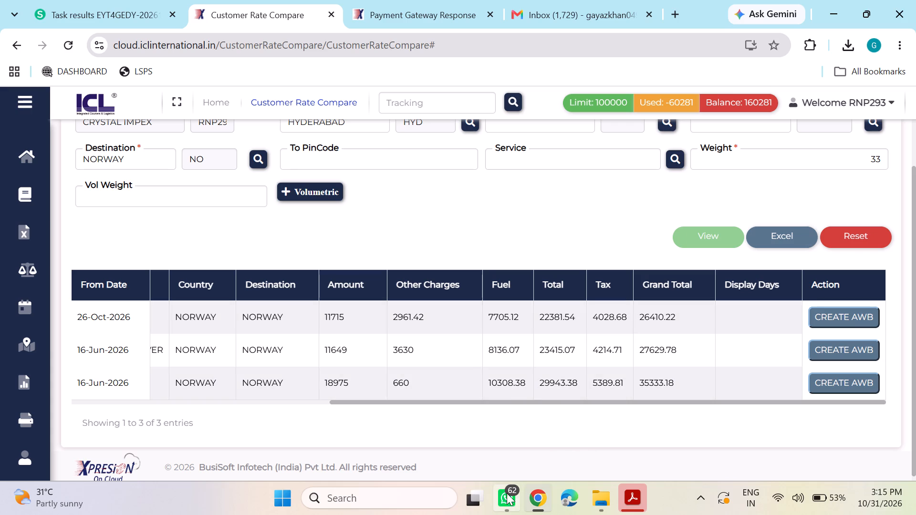
List the pending AWBs on the Day End page with the From Date set to 30/10/2026.
{"action": "left_click", "coordinate": [25, 314]}
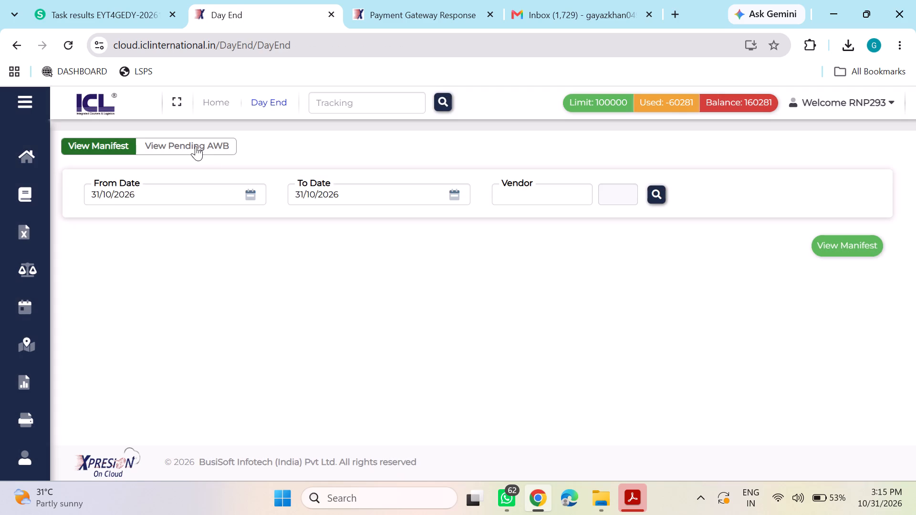
{"action": "left_click", "coordinate": [196, 146]}
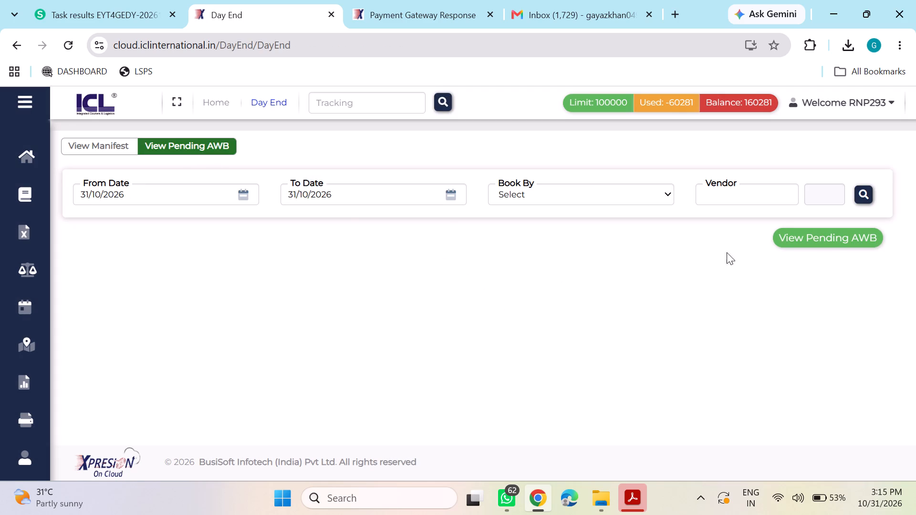
{"action": "left_click", "coordinate": [239, 191]}
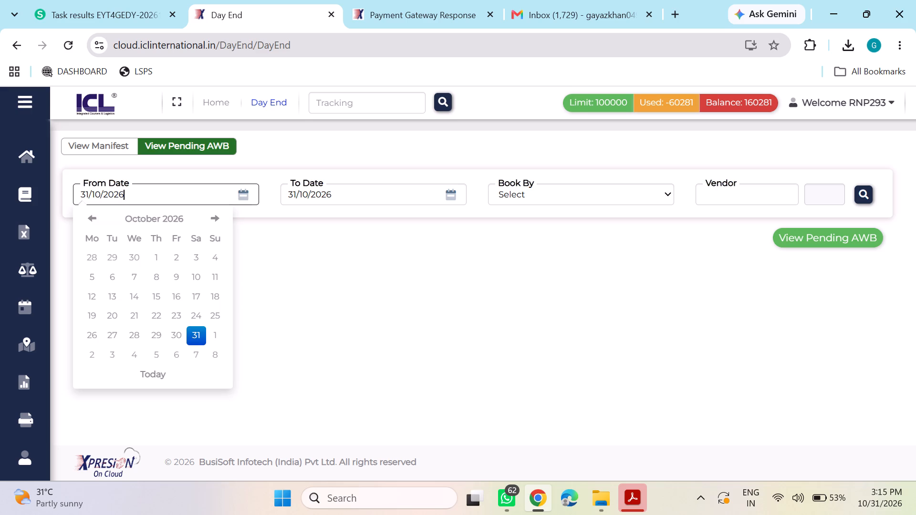
{"action": "left_click", "coordinate": [177, 332]}
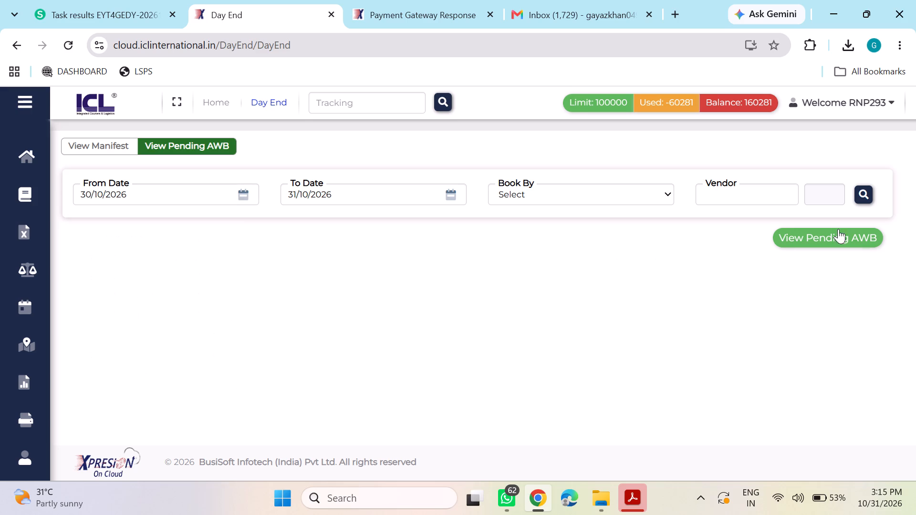
{"action": "left_click", "coordinate": [835, 227]}
{"action": "left_click", "coordinate": [835, 232]}
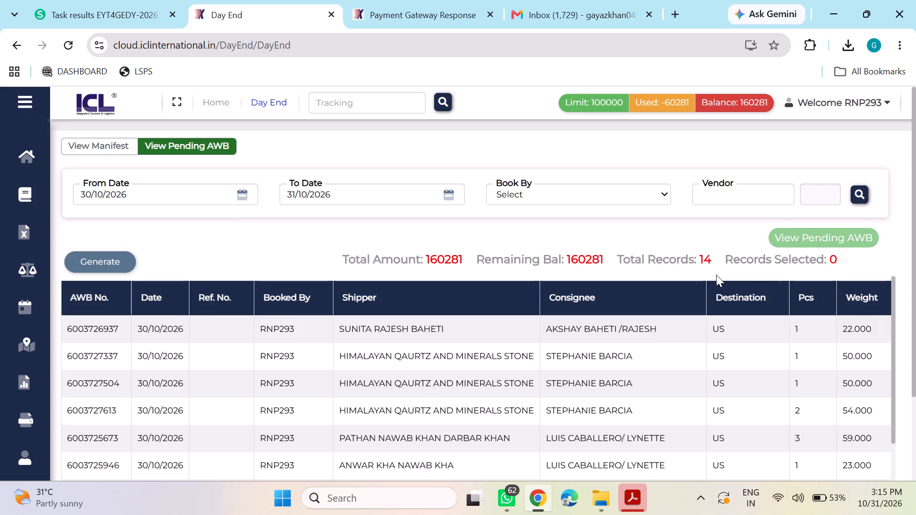
{"action": "scroll", "coordinate": [716, 275], "scroll_direction": "down", "scroll_amount": 1}
{"action": "scroll", "coordinate": [673, 316], "scroll_direction": "left", "scroll_amount": 3}
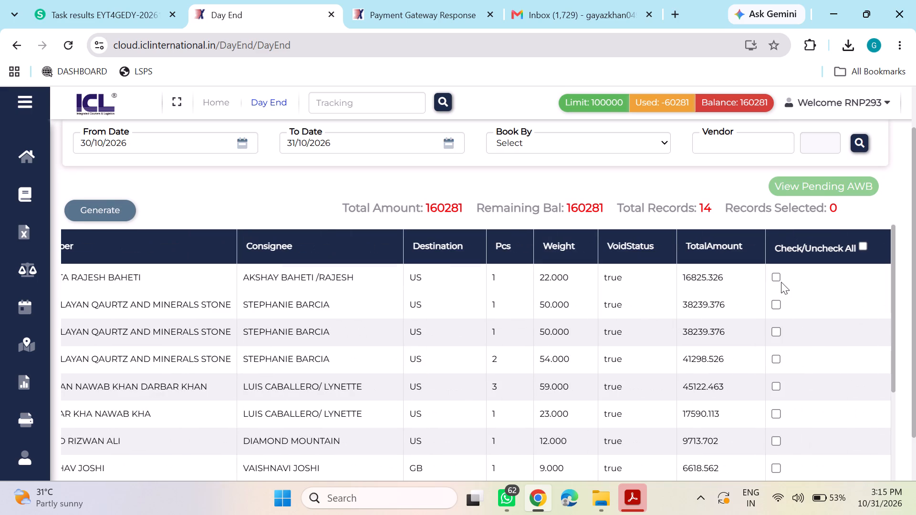
{"action": "left_click", "coordinate": [777, 279]}
{"action": "scroll", "coordinate": [699, 307], "scroll_direction": "down", "scroll_amount": 1}
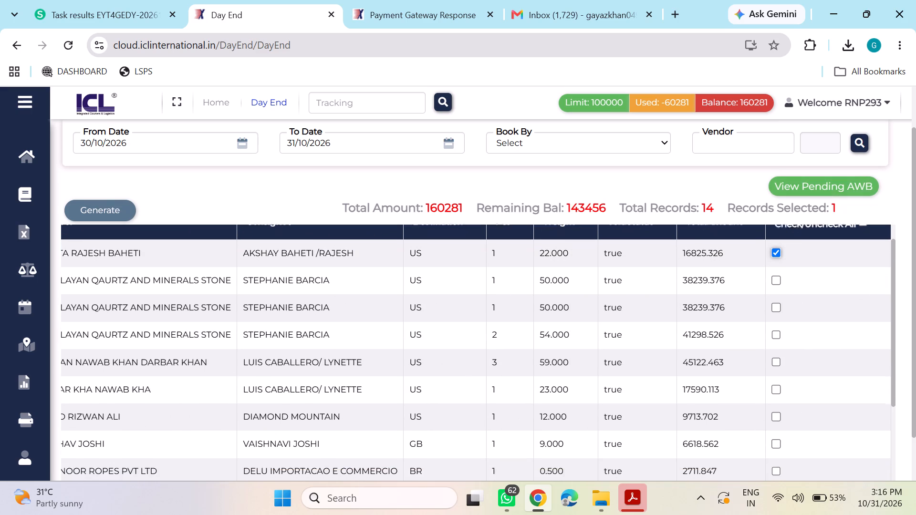
{"action": "scroll", "coordinate": [699, 307], "scroll_direction": "down", "scroll_amount": 1}
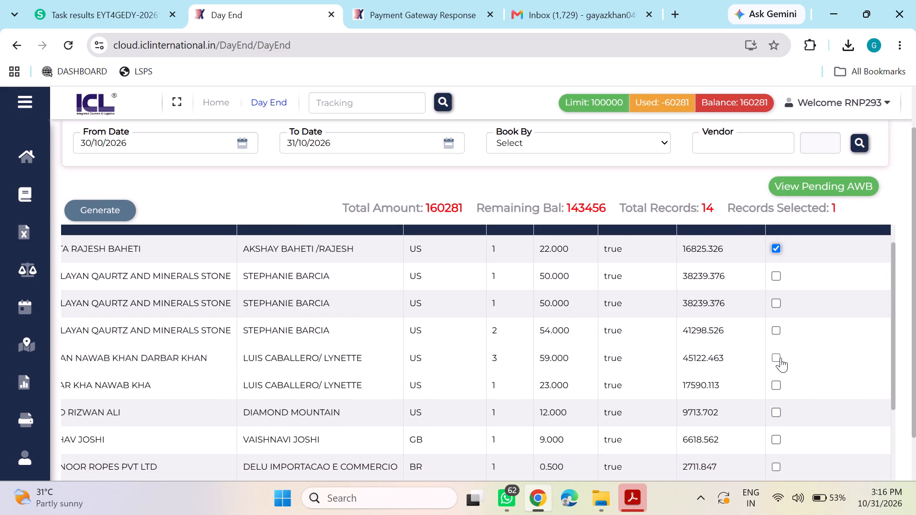
{"action": "left_click", "coordinate": [781, 358]}
{"action": "scroll", "coordinate": [781, 358], "scroll_direction": "down", "scroll_amount": 1}
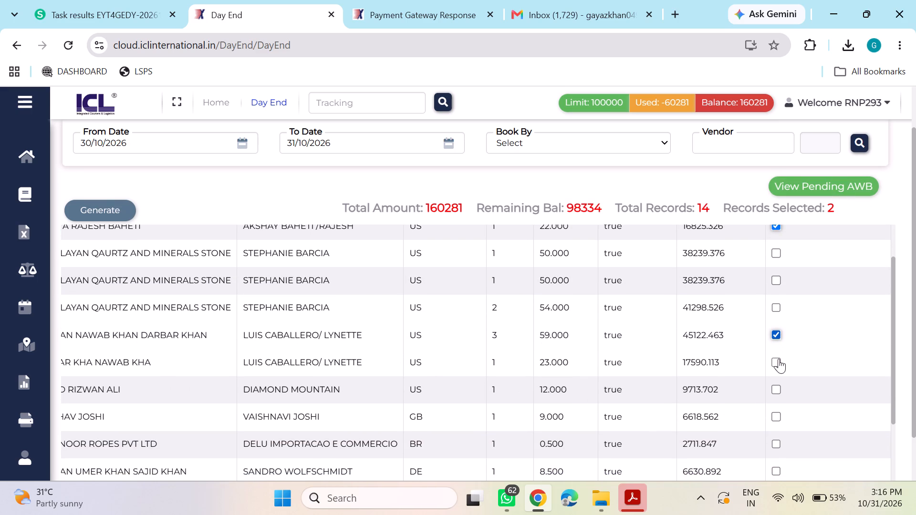
{"action": "left_click", "coordinate": [779, 359]}
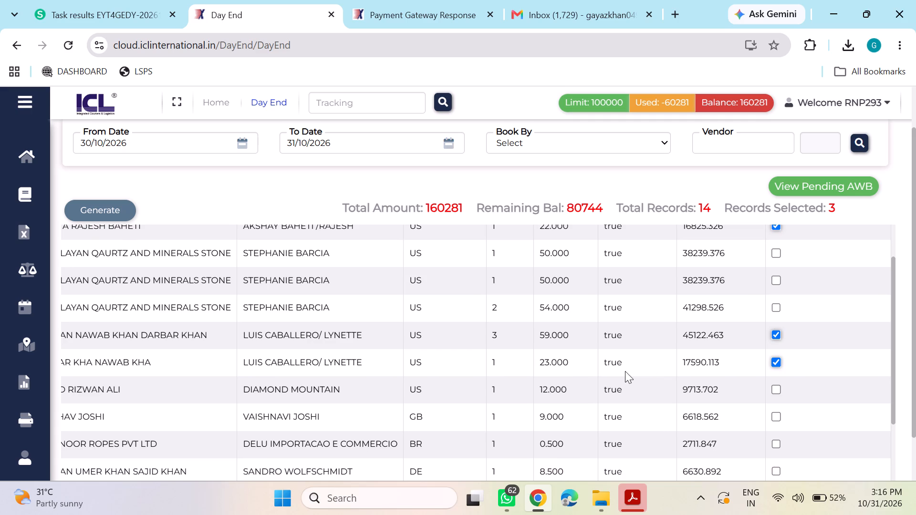
{"action": "scroll", "coordinate": [625, 371], "scroll_direction": "down", "scroll_amount": 1}
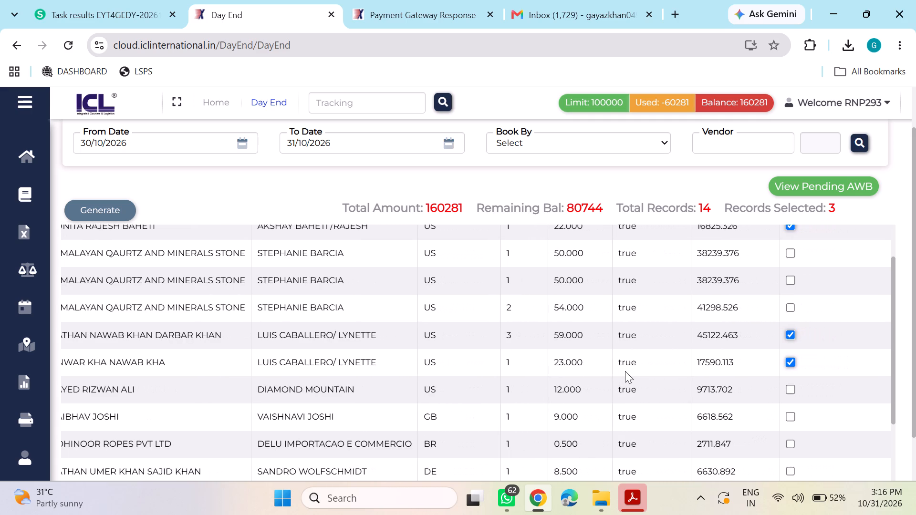
{"action": "scroll", "coordinate": [625, 371], "scroll_direction": "down", "scroll_amount": 1}
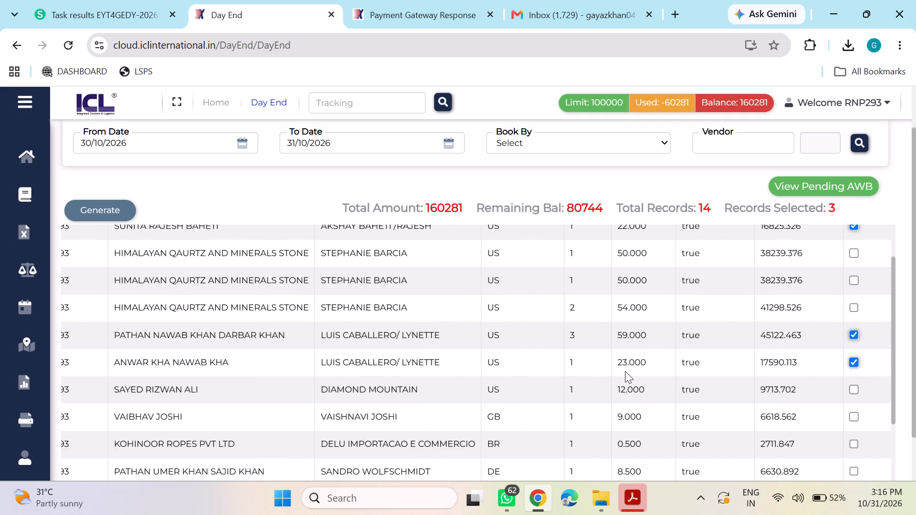
{"action": "scroll", "coordinate": [625, 371], "scroll_direction": "down", "scroll_amount": 1}
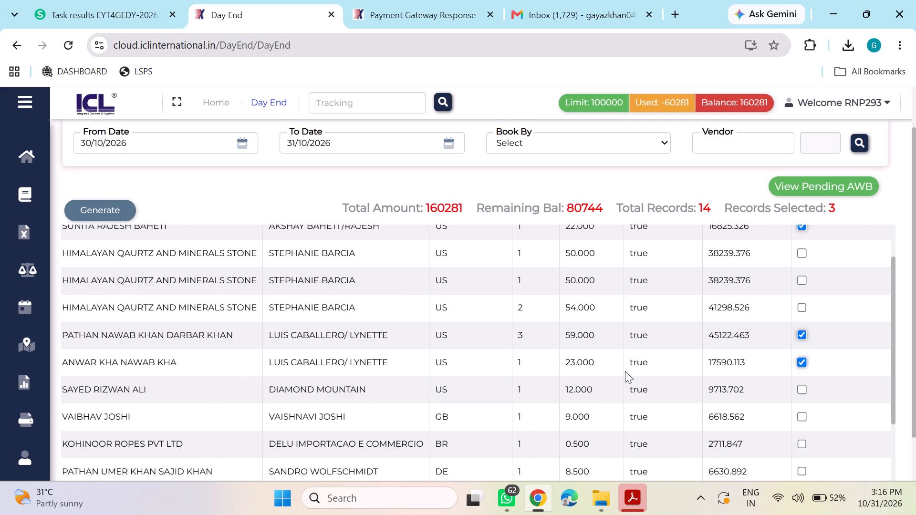
Select the 12 kg US, 9 kg GB, 0.5 kg BR, second 16 kg US and 20 kg US shipments in the pending AWB list.
{"action": "scroll", "coordinate": [625, 371], "scroll_direction": "down", "scroll_amount": 3}
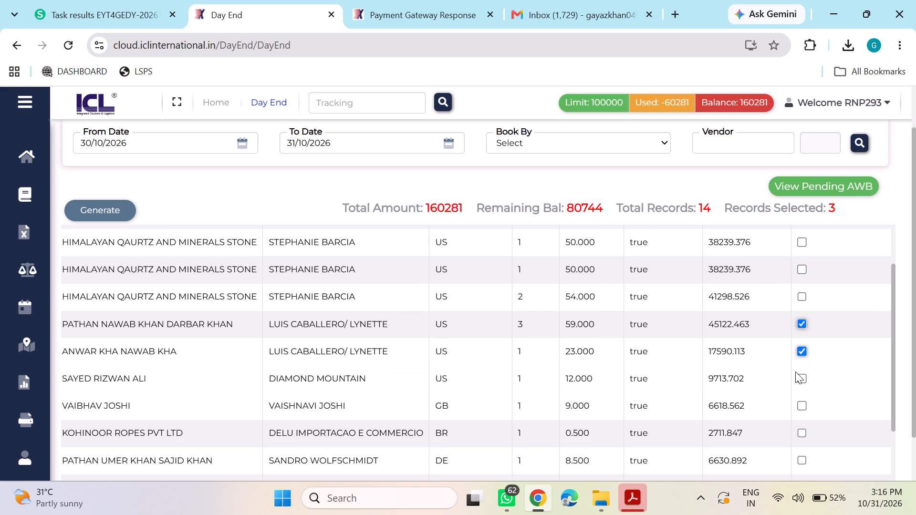
{"action": "left_click", "coordinate": [802, 376]}
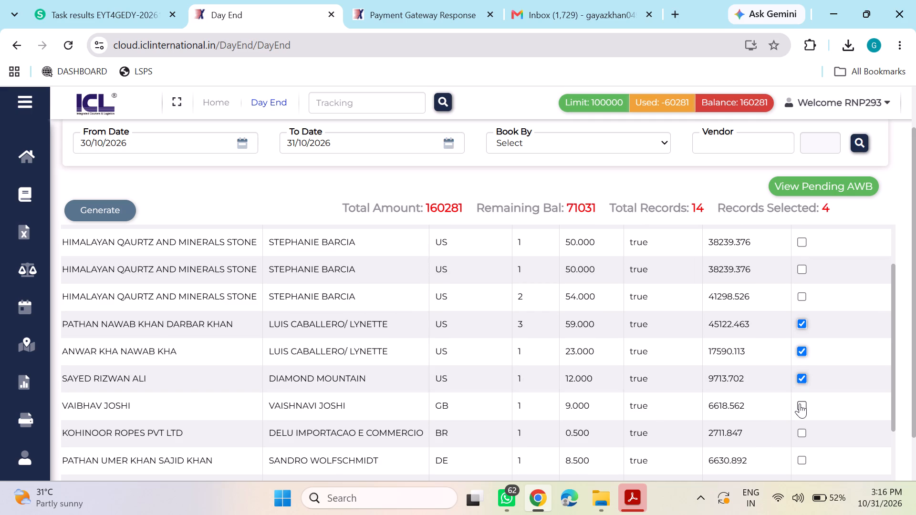
{"action": "left_click", "coordinate": [800, 403]}
{"action": "scroll", "coordinate": [711, 400], "scroll_direction": "down", "scroll_amount": 1}
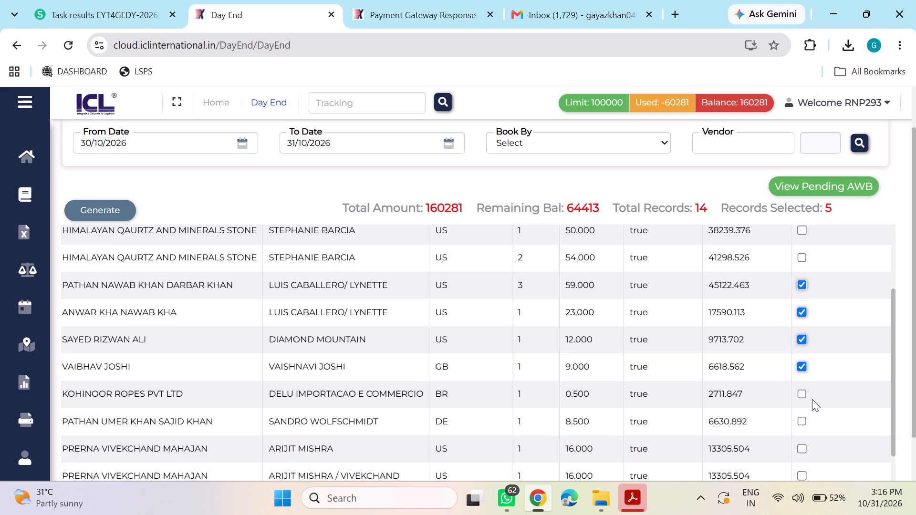
{"action": "left_click", "coordinate": [801, 391]}
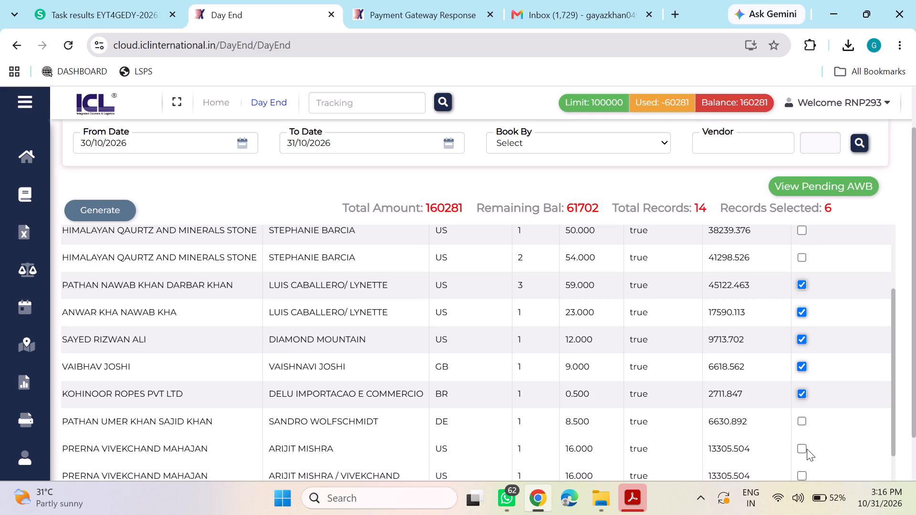
{"action": "scroll", "coordinate": [762, 416], "scroll_direction": "down", "scroll_amount": 1}
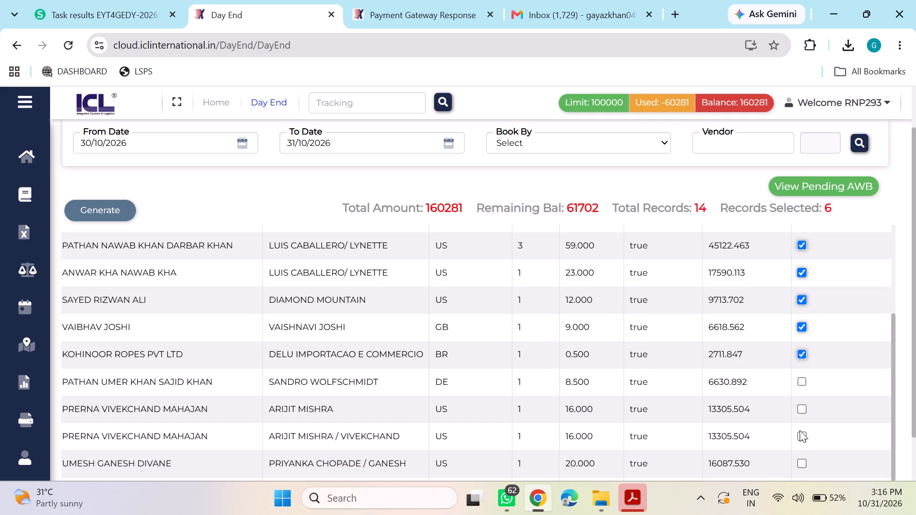
{"action": "left_click", "coordinate": [801, 433]}
{"action": "scroll", "coordinate": [751, 430], "scroll_direction": "down", "scroll_amount": 2}
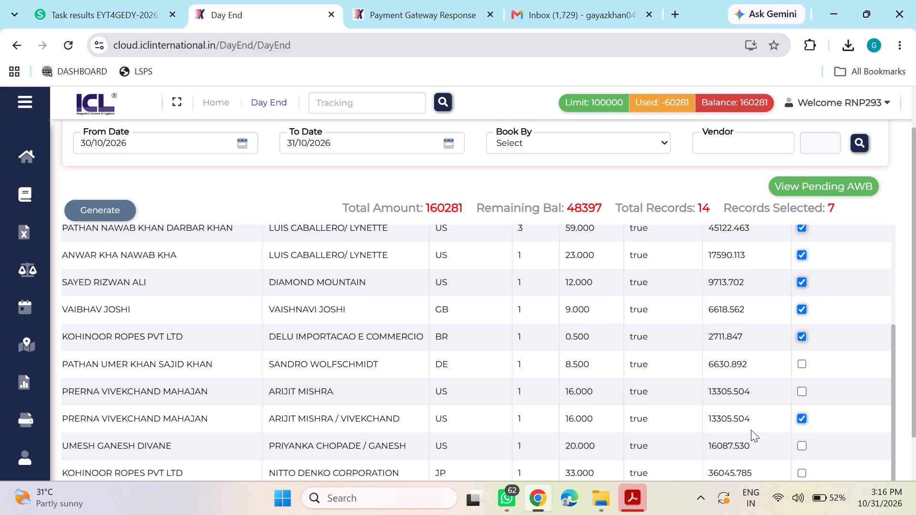
{"action": "left_click", "coordinate": [803, 449]}
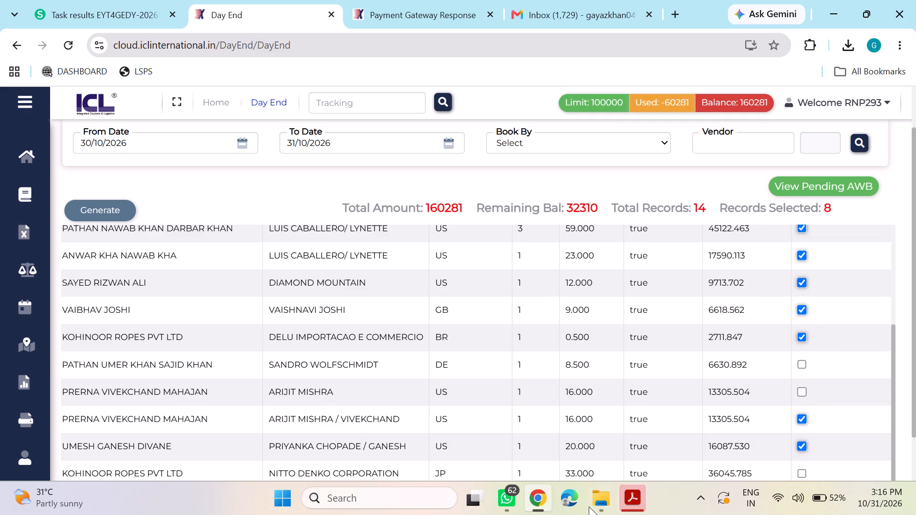
Switch to WhatsApp from the Day End page.
{"action": "left_click", "coordinate": [508, 505]}
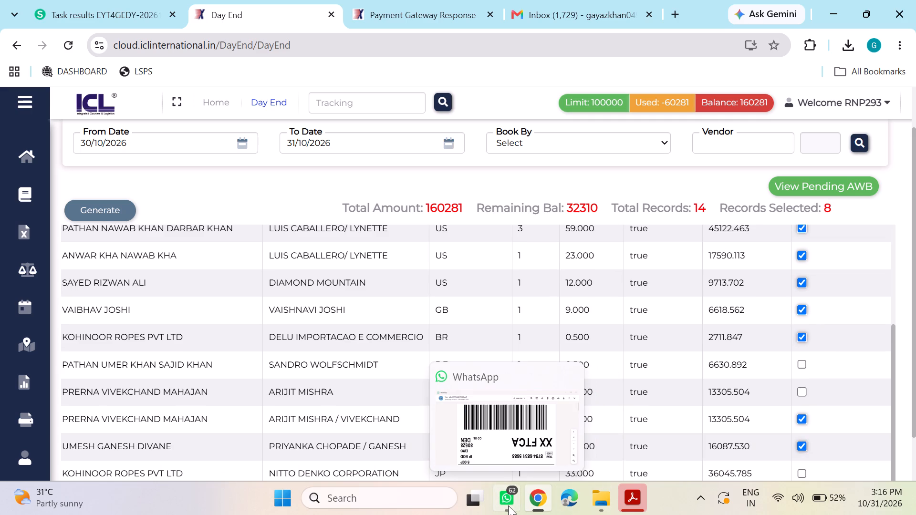
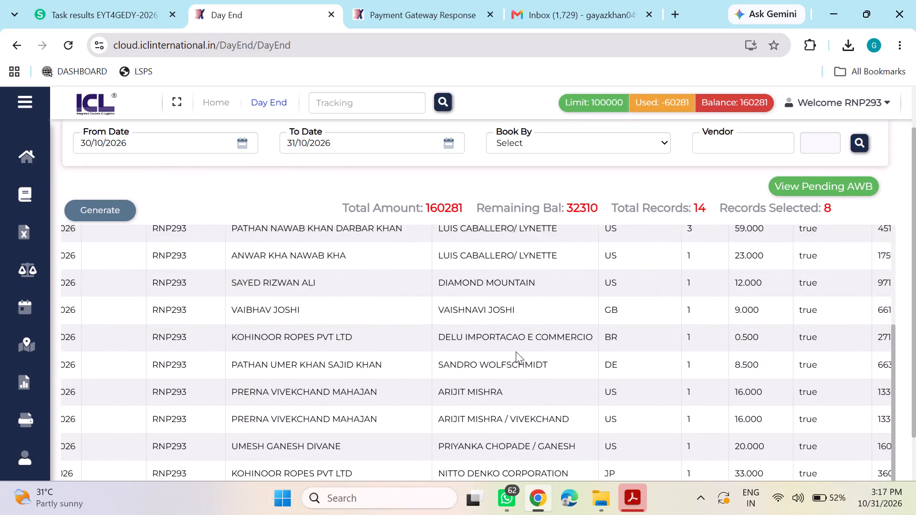
Review the amounts and selection checkboxes of the pending AWBs through to the last row of the Day End list.
{"action": "scroll", "coordinate": [516, 351], "scroll_direction": "left", "scroll_amount": 2}
{"action": "scroll", "coordinate": [516, 351], "scroll_direction": "down", "scroll_amount": 2}
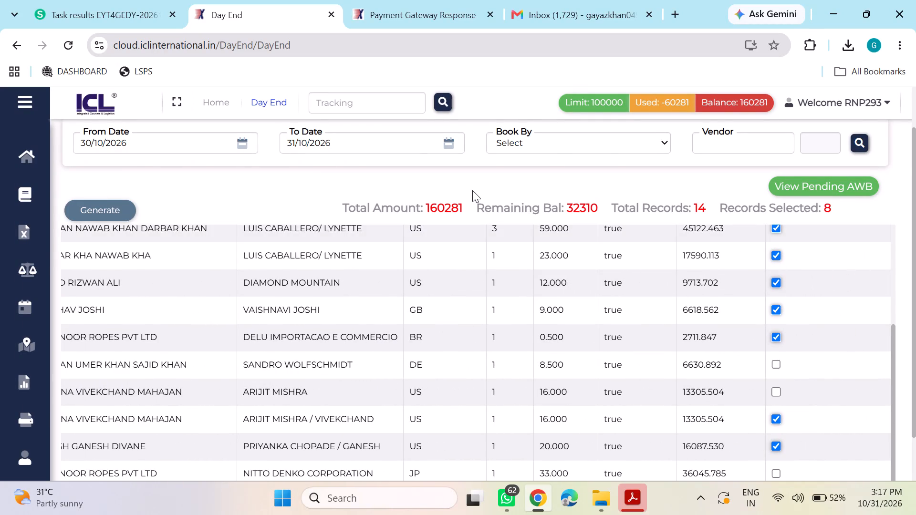
{"action": "scroll", "coordinate": [472, 190], "scroll_direction": "down", "scroll_amount": 1}
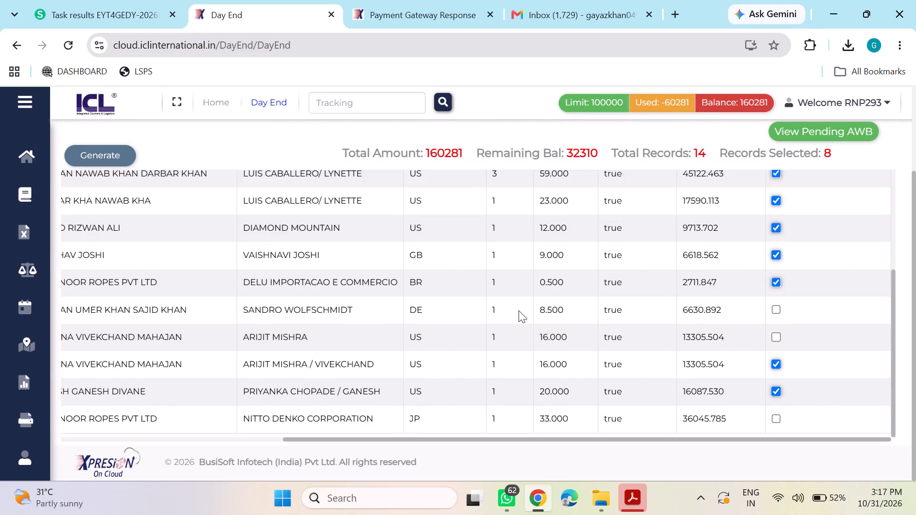
Review the pending AWB list's selections, checking destinations, weights and amounts against the remaining balance.
{"action": "scroll", "coordinate": [519, 310], "scroll_direction": "up", "scroll_amount": 1}
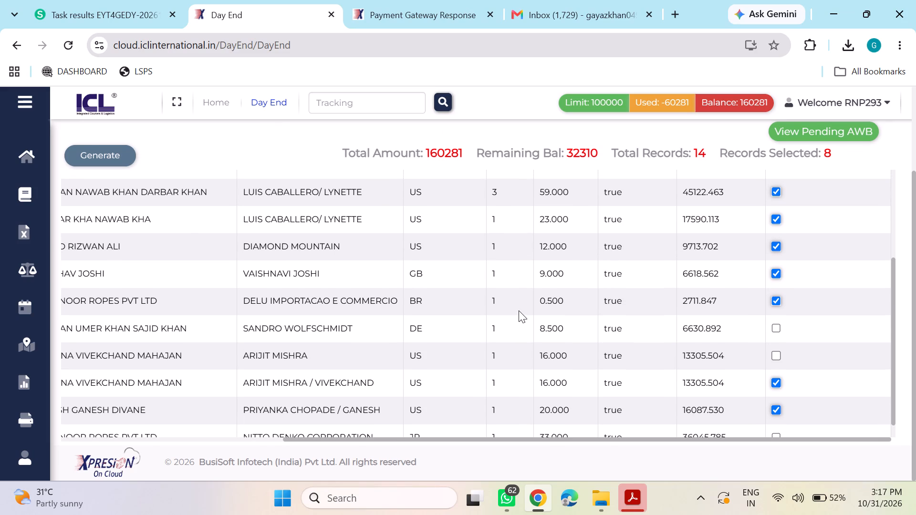
{"action": "scroll", "coordinate": [519, 310], "scroll_direction": "up", "scroll_amount": 1}
{"action": "scroll", "coordinate": [519, 310], "scroll_direction": "right", "scroll_amount": 1}
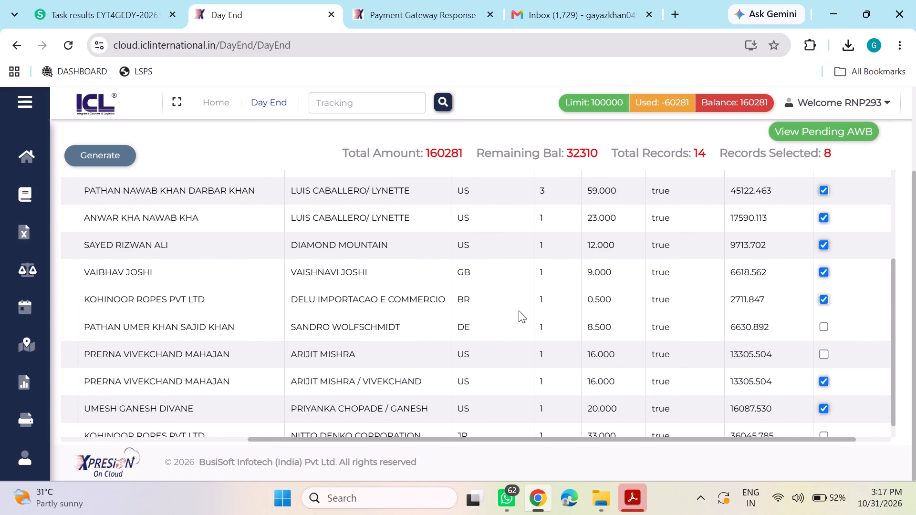
{"action": "scroll", "coordinate": [519, 310], "scroll_direction": "up", "scroll_amount": 1}
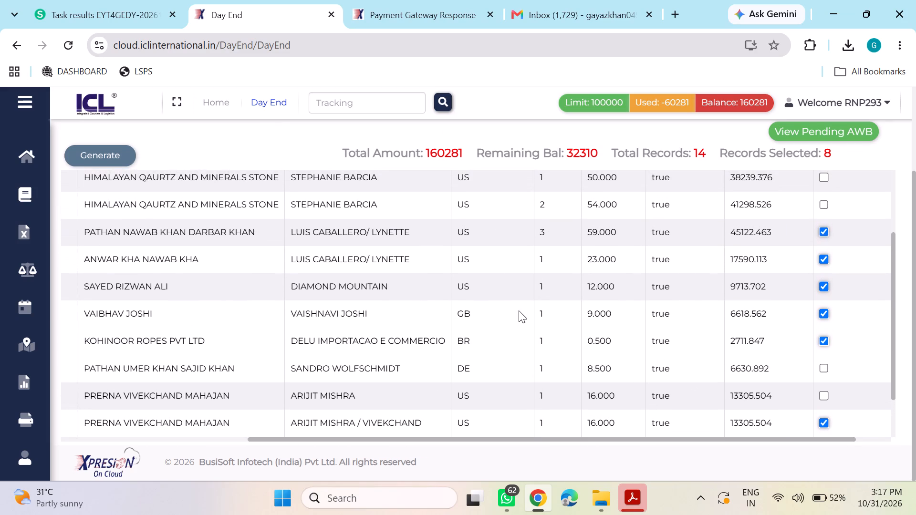
{"action": "scroll", "coordinate": [519, 310], "scroll_direction": "up", "scroll_amount": 2}
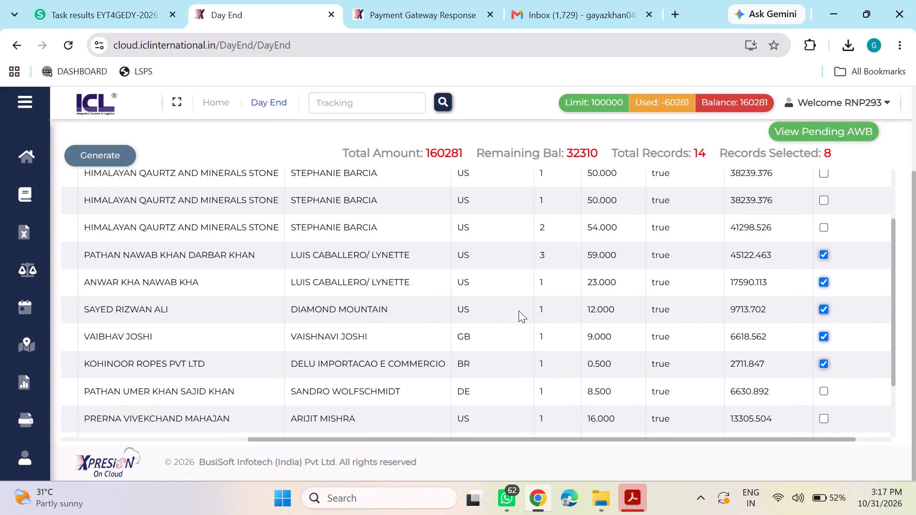
{"action": "scroll", "coordinate": [519, 310], "scroll_direction": "up", "scroll_amount": 2}
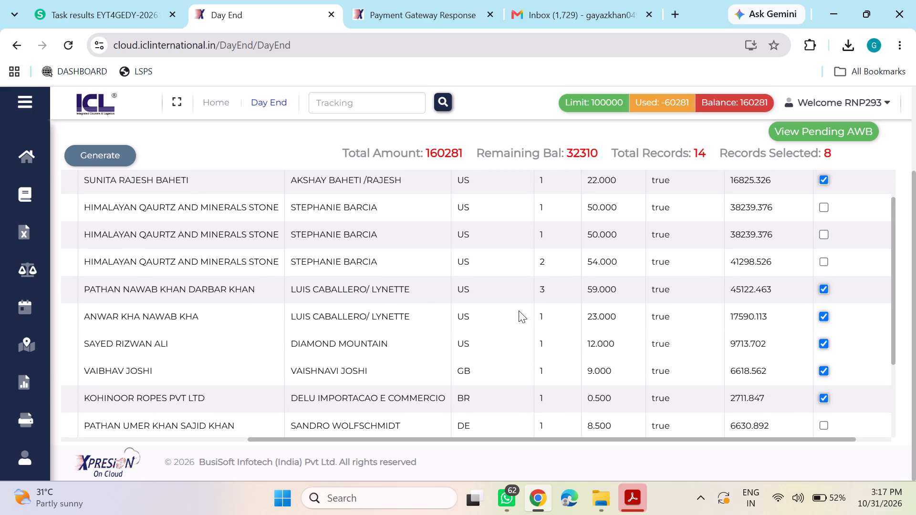
{"action": "scroll", "coordinate": [519, 310], "scroll_direction": "up", "scroll_amount": 2}
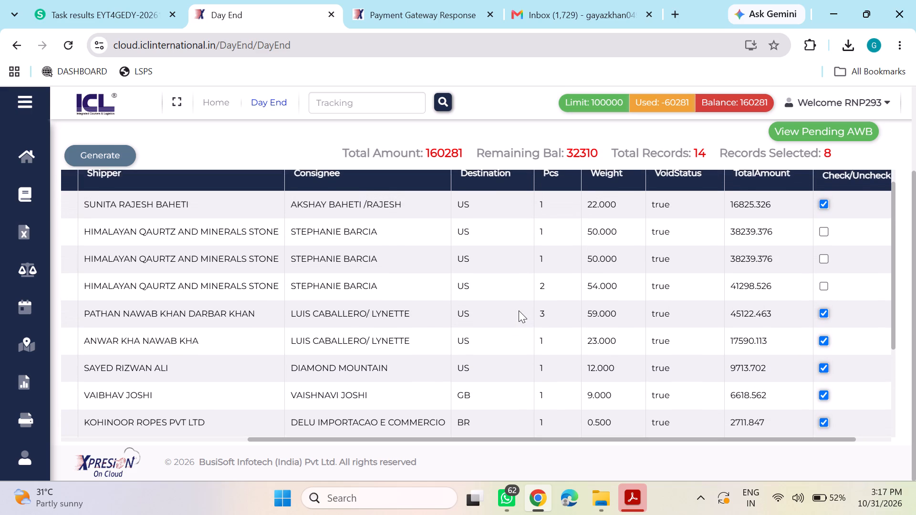
{"action": "scroll", "coordinate": [519, 310], "scroll_direction": "up", "scroll_amount": 1}
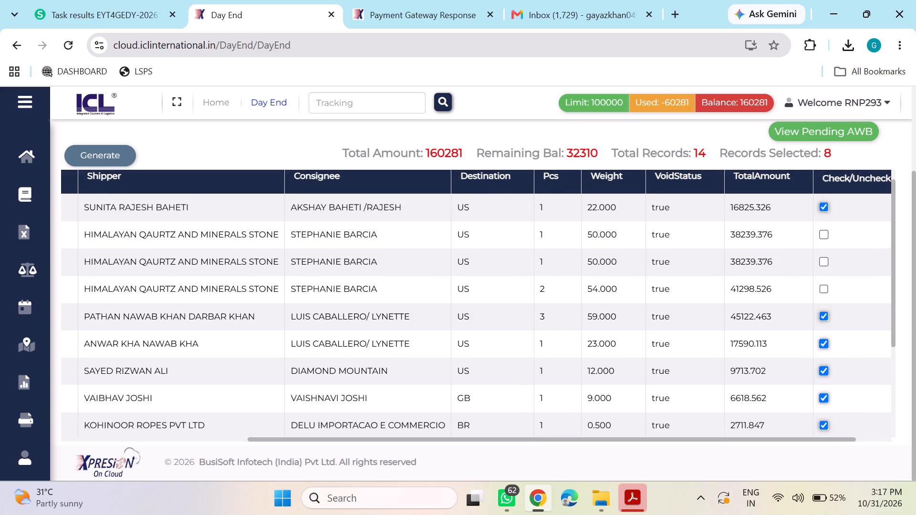
Generate the Day End manifest from the selected pending AWBs.
{"action": "left_click", "coordinate": [106, 147]}
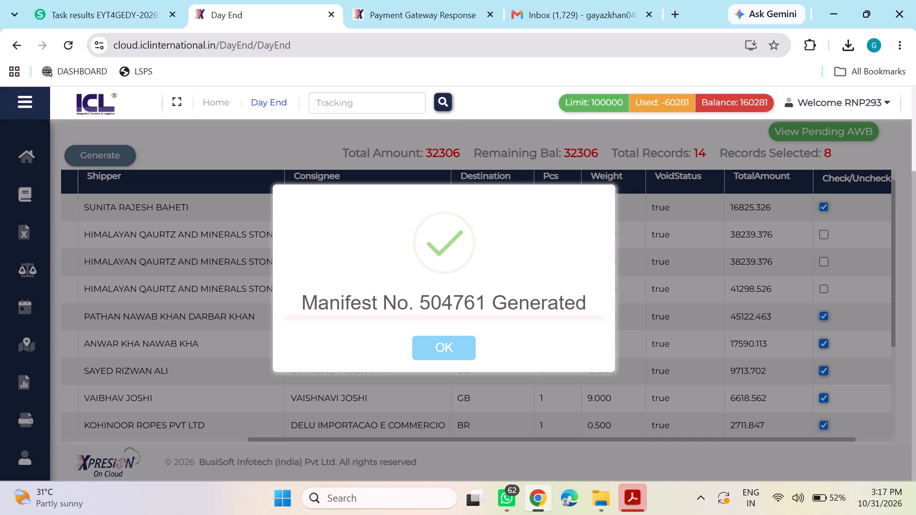
{"action": "left_click", "coordinate": [438, 345]}
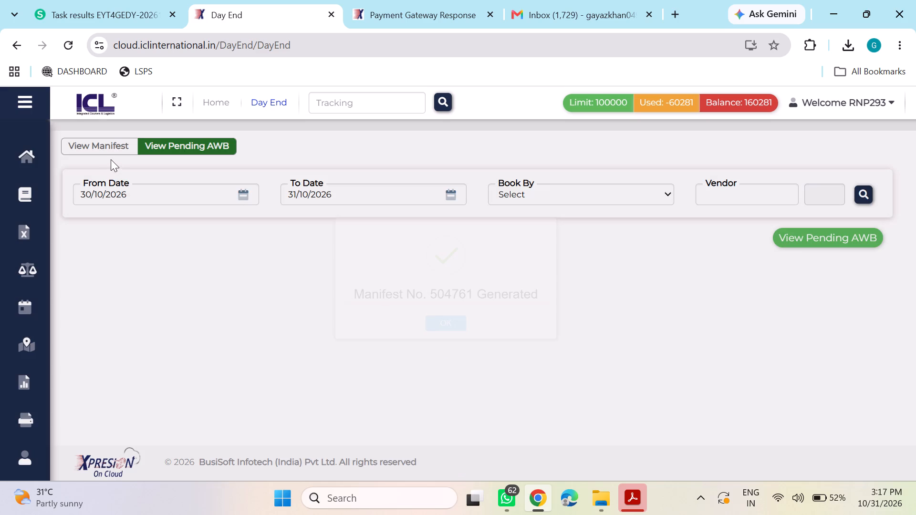
List the manifests dated 31/10/2026 and download manifest 504761, dismissing any viewer message.
{"action": "left_click", "coordinate": [113, 146]}
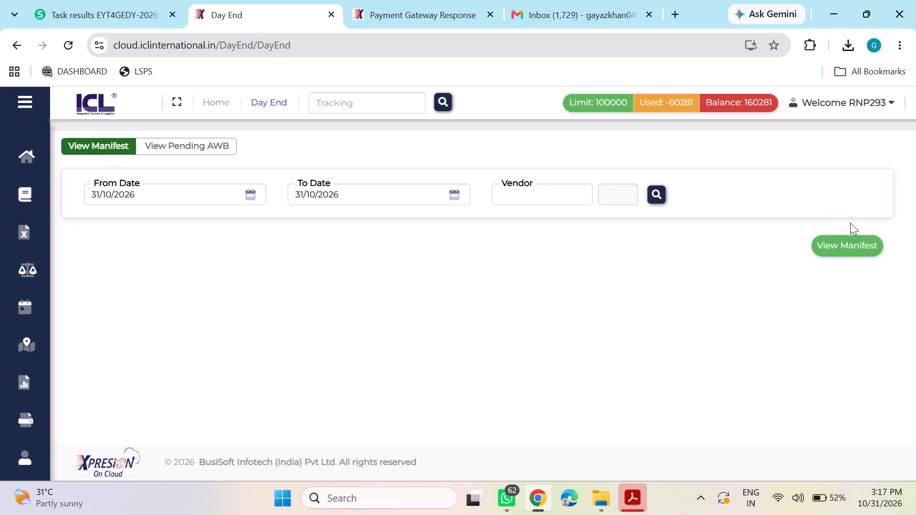
{"action": "left_click", "coordinate": [854, 241]}
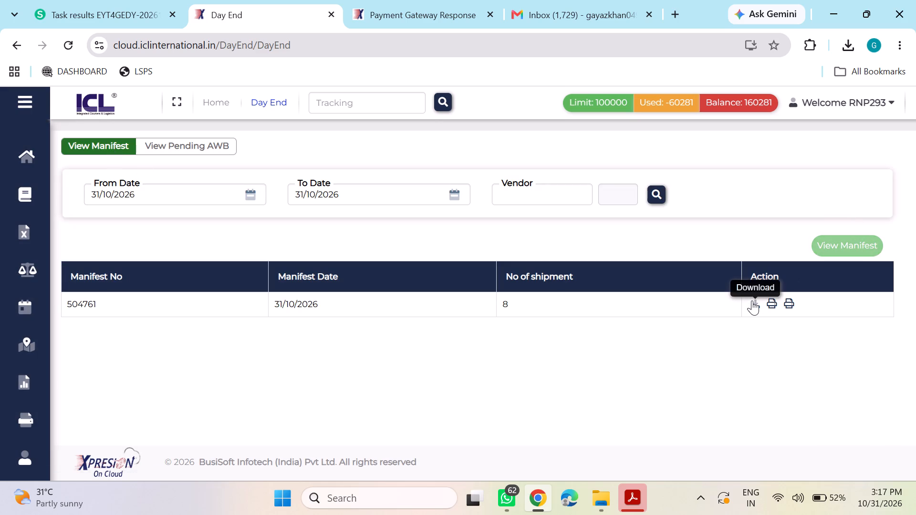
{"action": "left_click", "coordinate": [752, 300]}
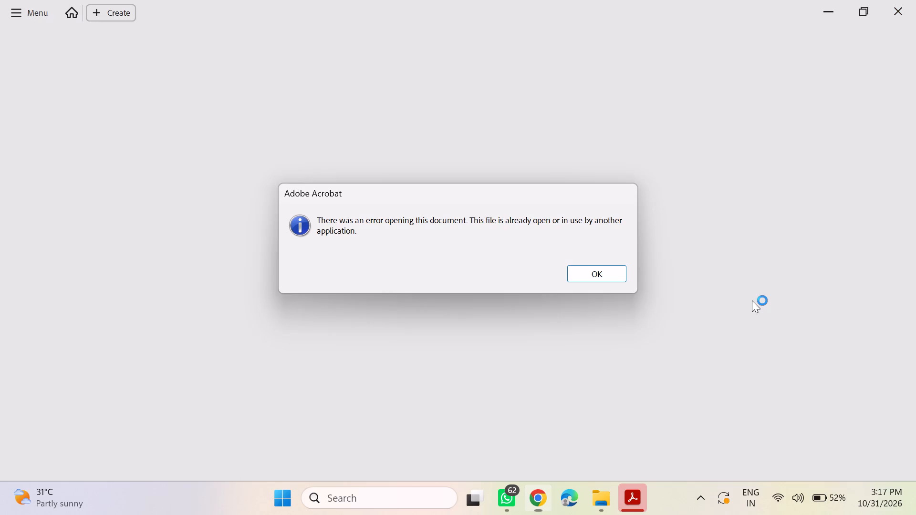
{"action": "left_click", "coordinate": [611, 276]}
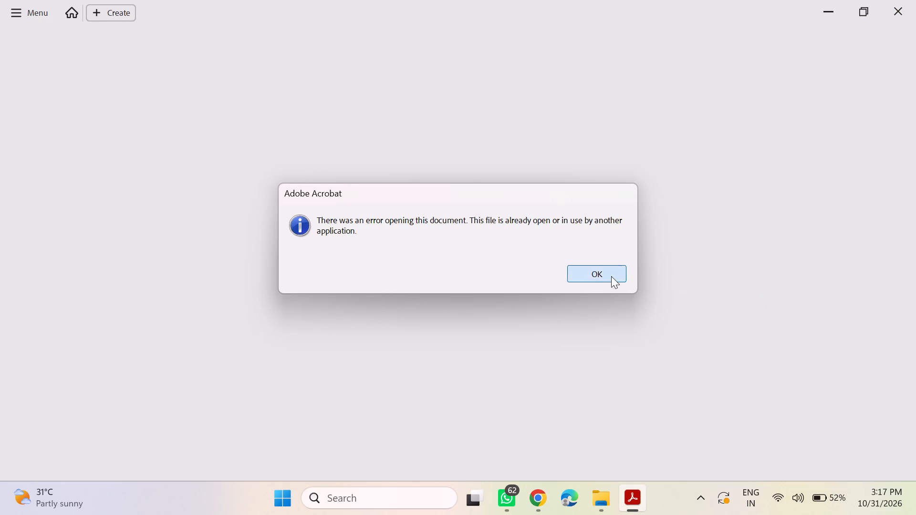
{"action": "left_click", "coordinate": [605, 276]}
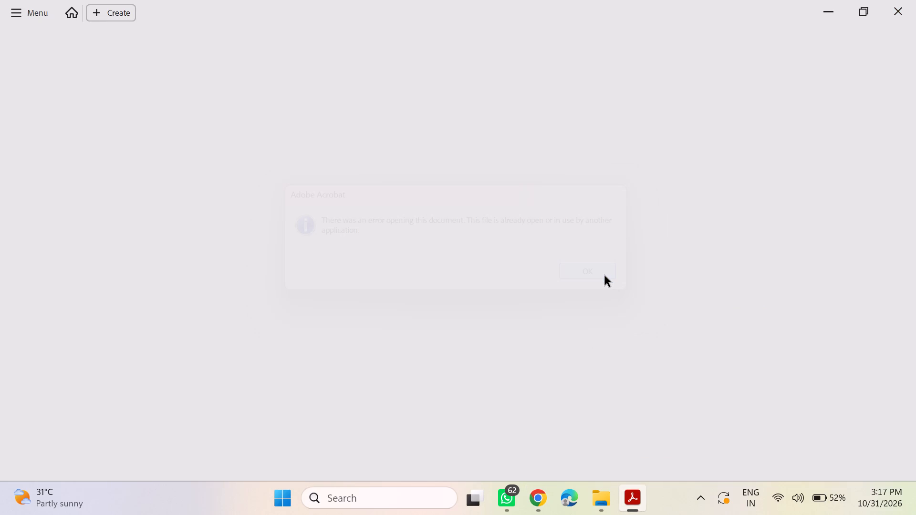
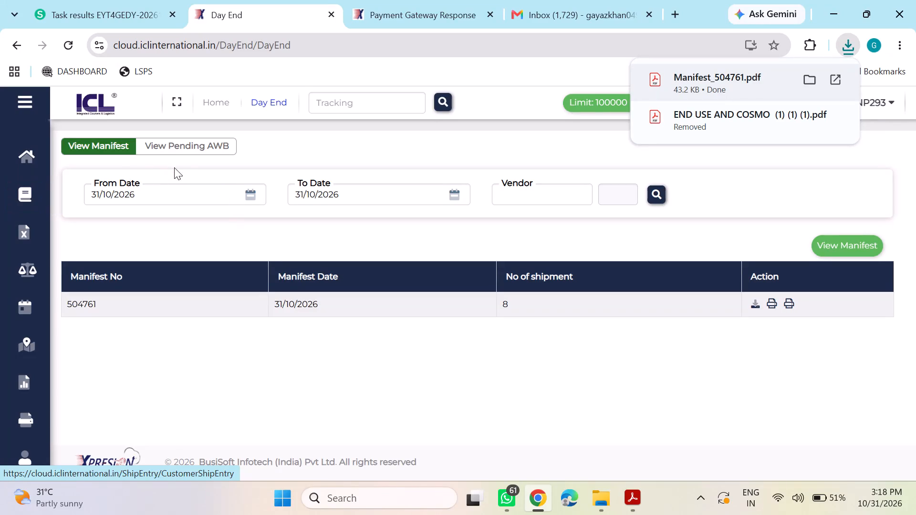
Reload the Day End page to refresh the account balance and open its pending AWB view.
{"action": "left_click", "coordinate": [174, 150]}
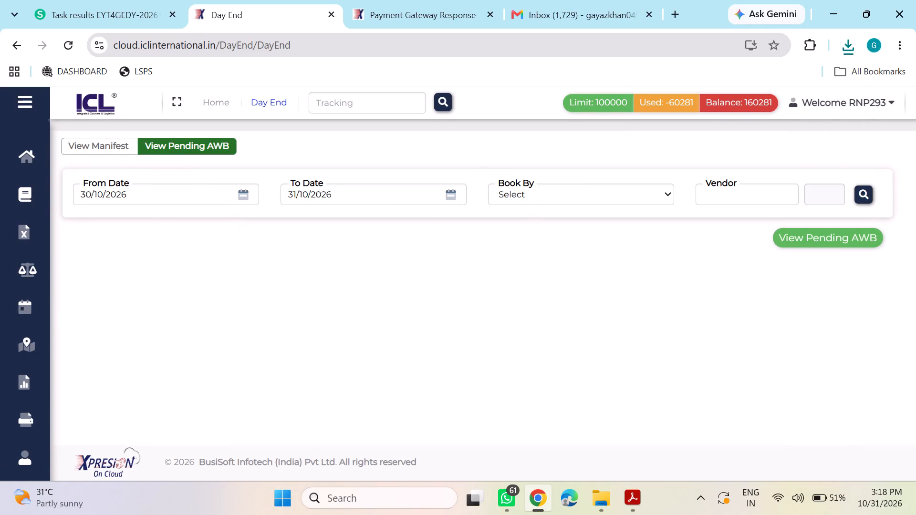
{"action": "key", "text": "ctrl+r"}
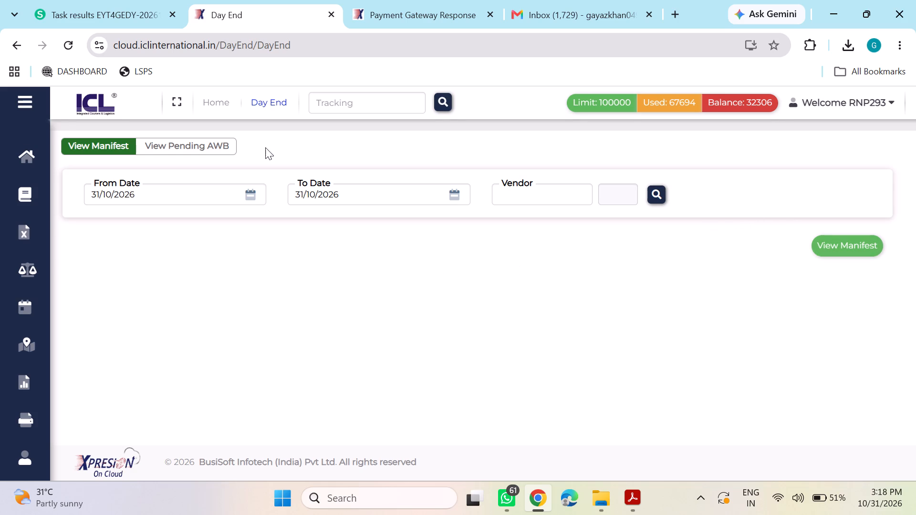
{"action": "left_click", "coordinate": [215, 149]}
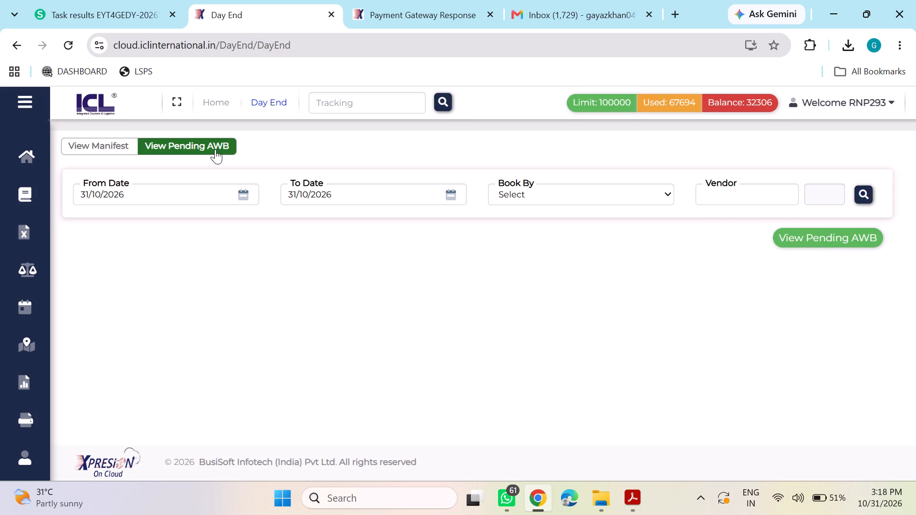
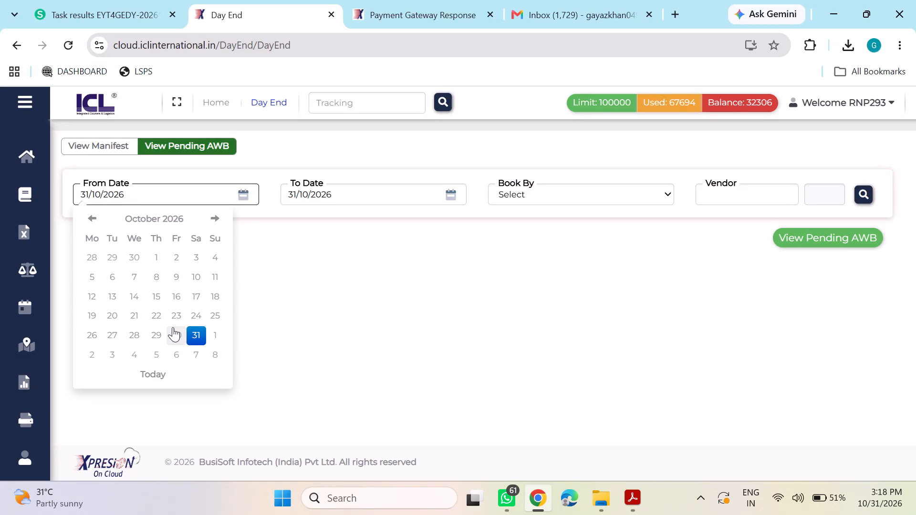
List the pending AWBs with the From Date set to 30/10/2026 and check each shipment's weight and total amount.
{"action": "left_click", "coordinate": [173, 327]}
{"action": "left_click", "coordinate": [777, 240]}
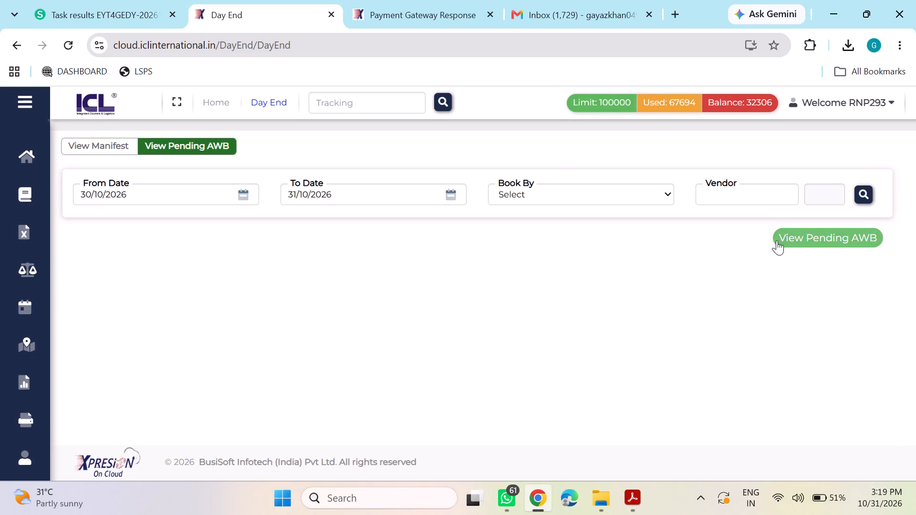
{"action": "left_click_drag", "start_coordinate": [915, 294], "coordinate": [915, 344]}
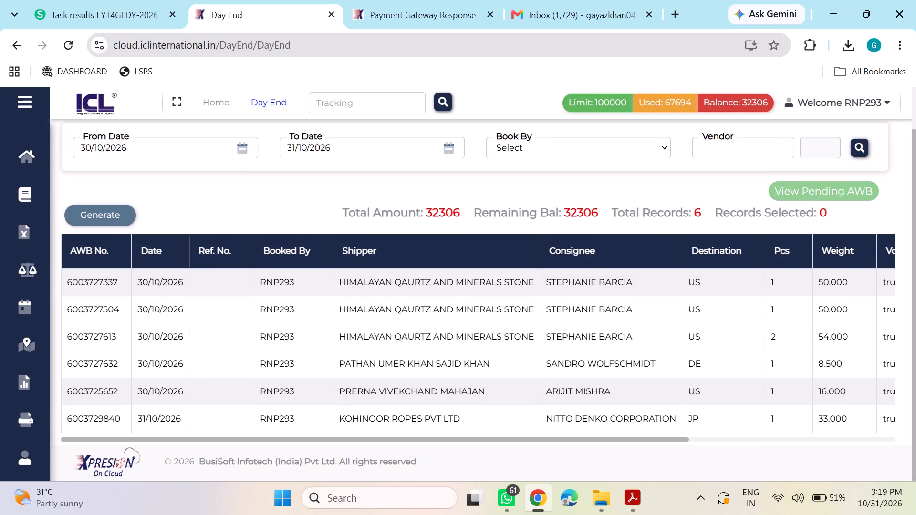
{"action": "scroll", "coordinate": [560, 317], "scroll_direction": "left", "scroll_amount": 3}
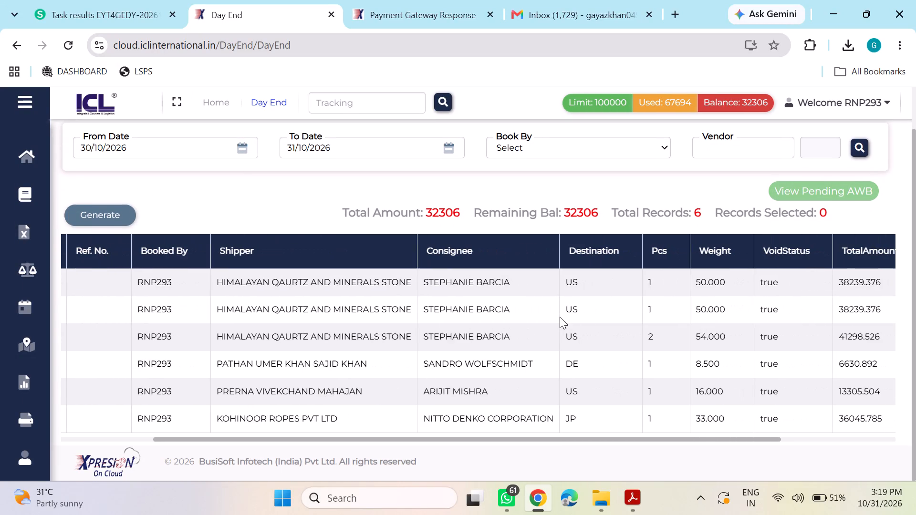
{"action": "scroll", "coordinate": [560, 317], "scroll_direction": "left", "scroll_amount": 2}
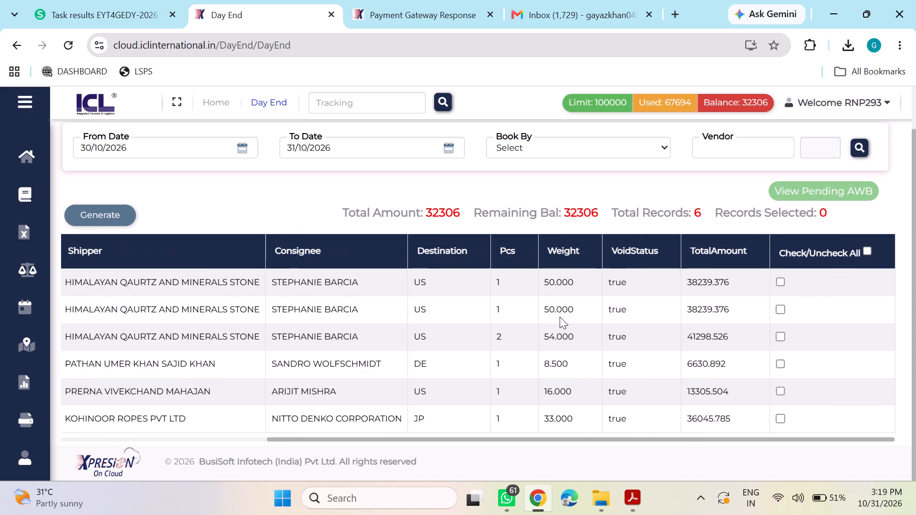
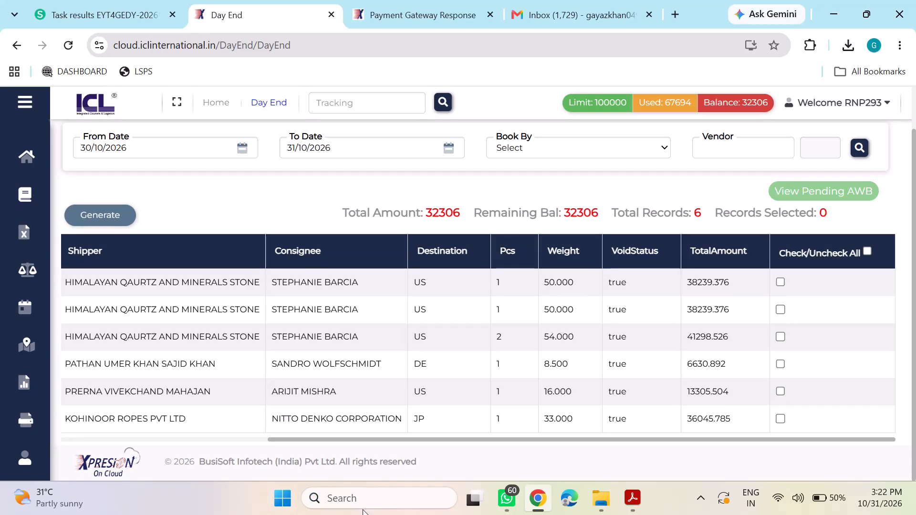
Search the computer for "KURO" and open the Kuro desktop app.
{"action": "left_click", "coordinate": [368, 502]}
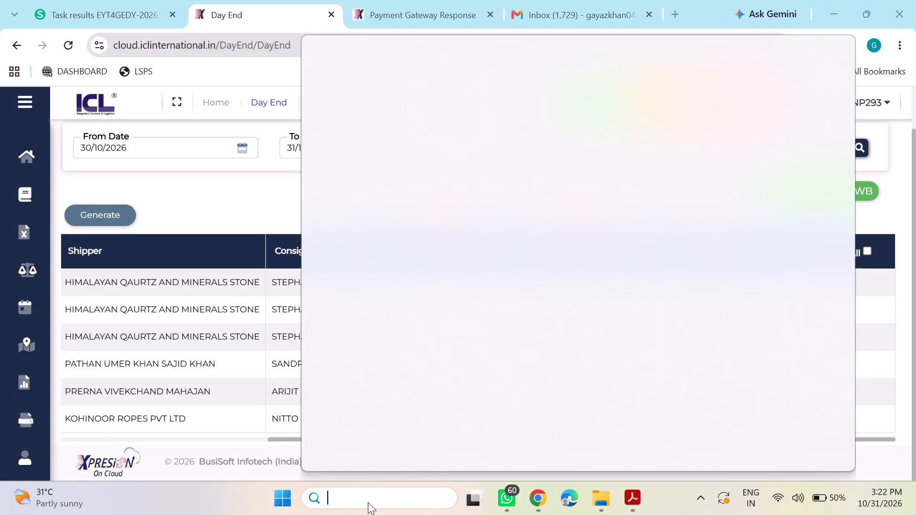
{"action": "type", "text": "KURO"}
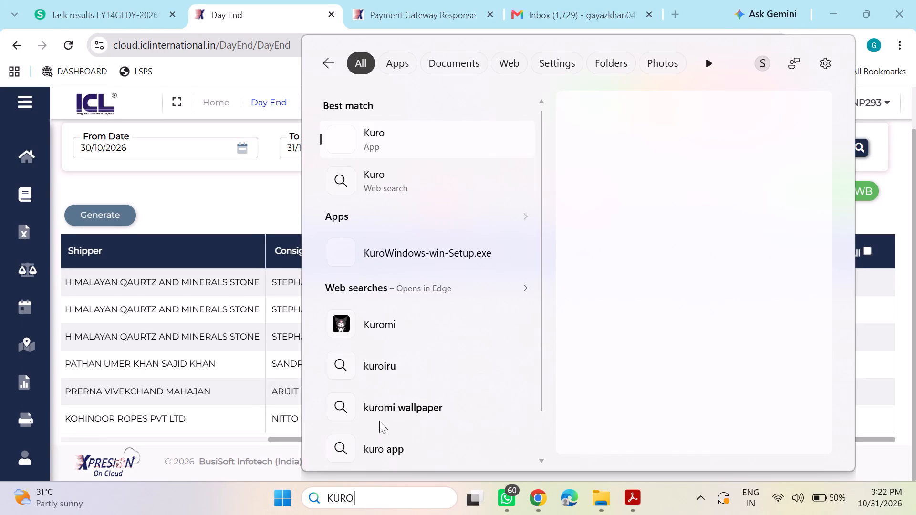
{"action": "left_click", "coordinate": [454, 135]}
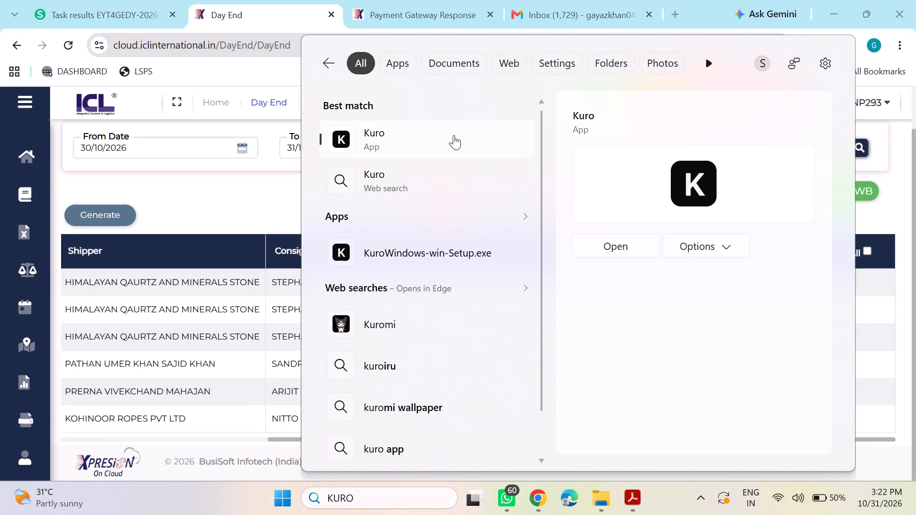
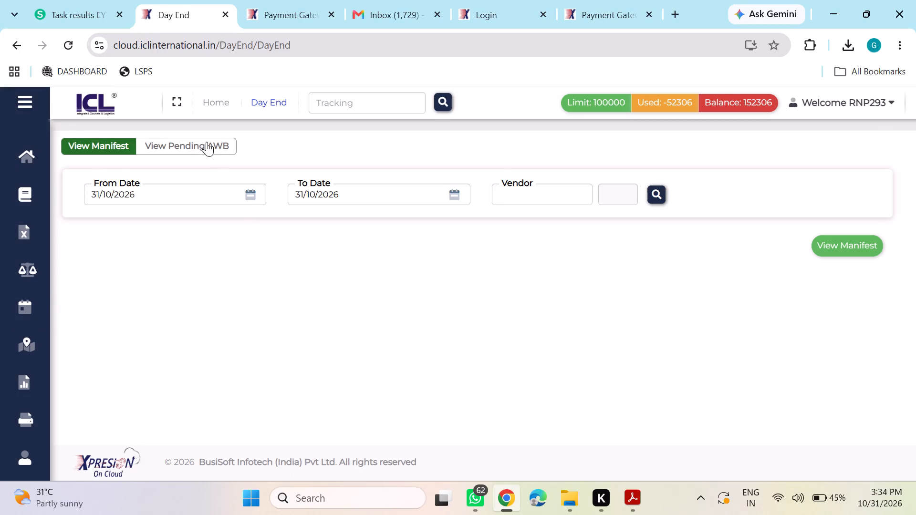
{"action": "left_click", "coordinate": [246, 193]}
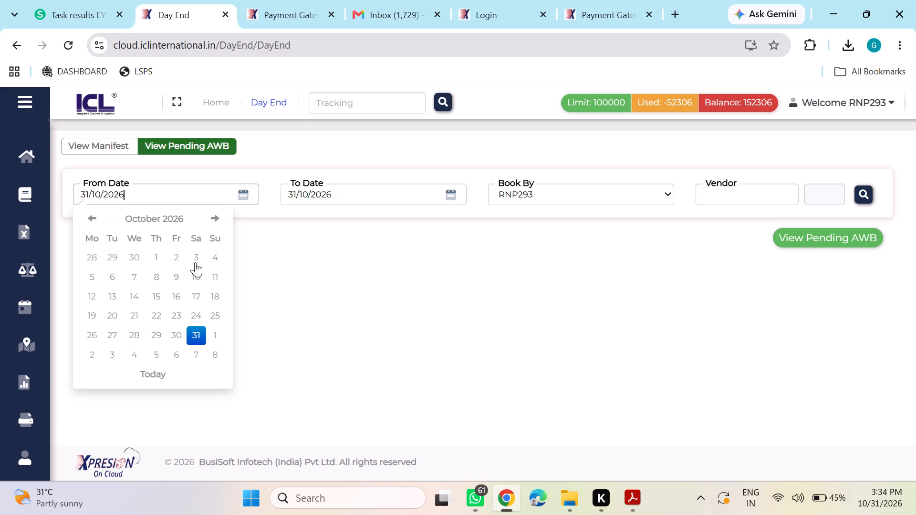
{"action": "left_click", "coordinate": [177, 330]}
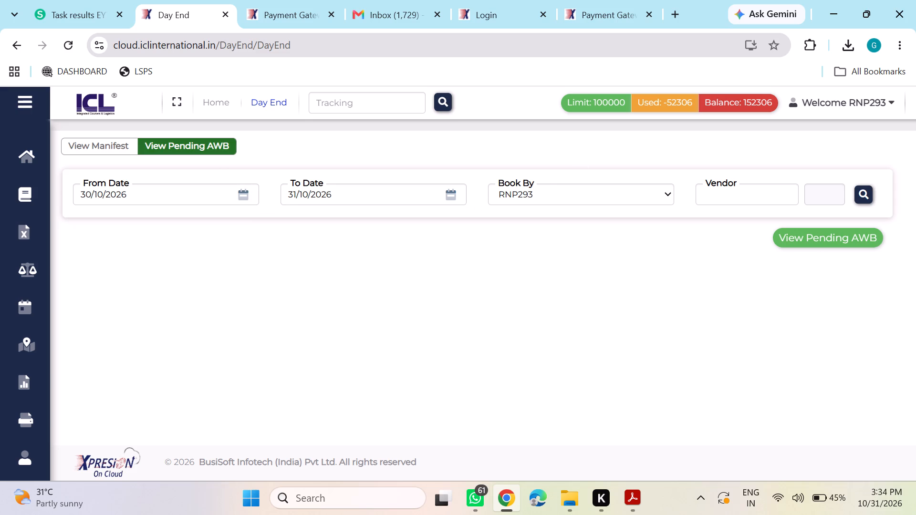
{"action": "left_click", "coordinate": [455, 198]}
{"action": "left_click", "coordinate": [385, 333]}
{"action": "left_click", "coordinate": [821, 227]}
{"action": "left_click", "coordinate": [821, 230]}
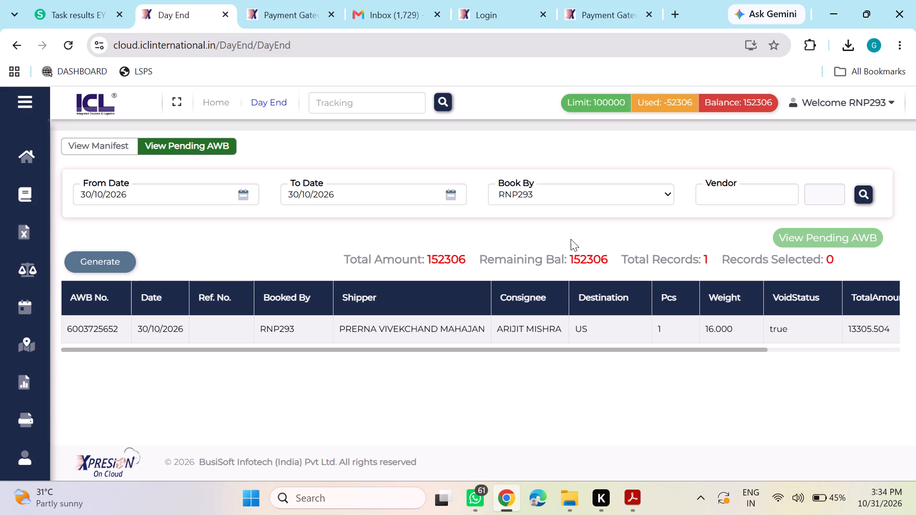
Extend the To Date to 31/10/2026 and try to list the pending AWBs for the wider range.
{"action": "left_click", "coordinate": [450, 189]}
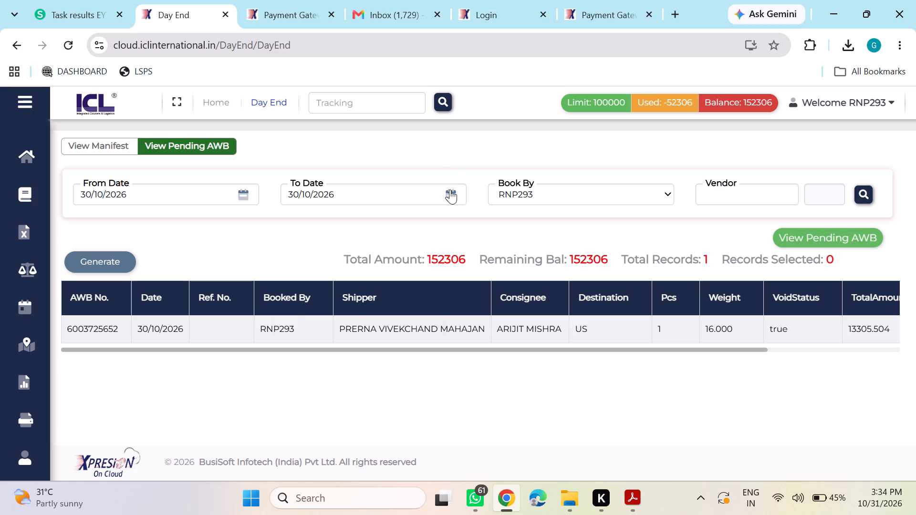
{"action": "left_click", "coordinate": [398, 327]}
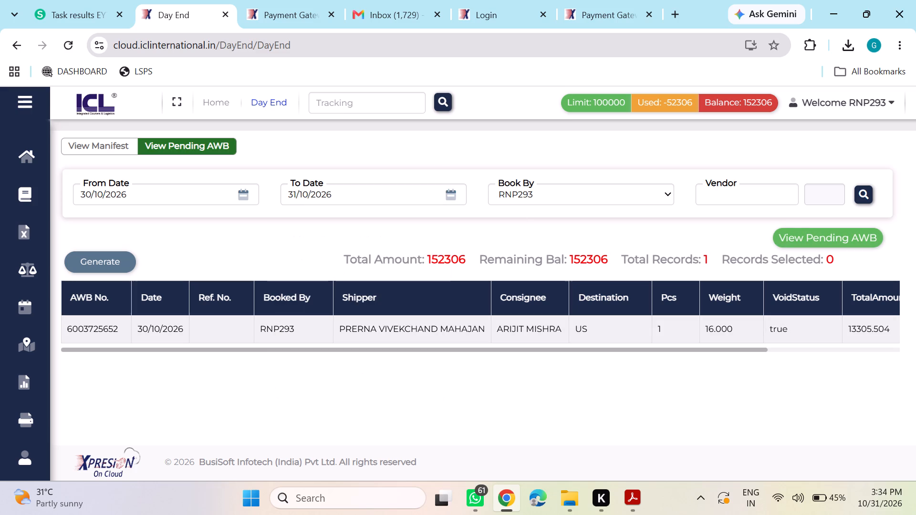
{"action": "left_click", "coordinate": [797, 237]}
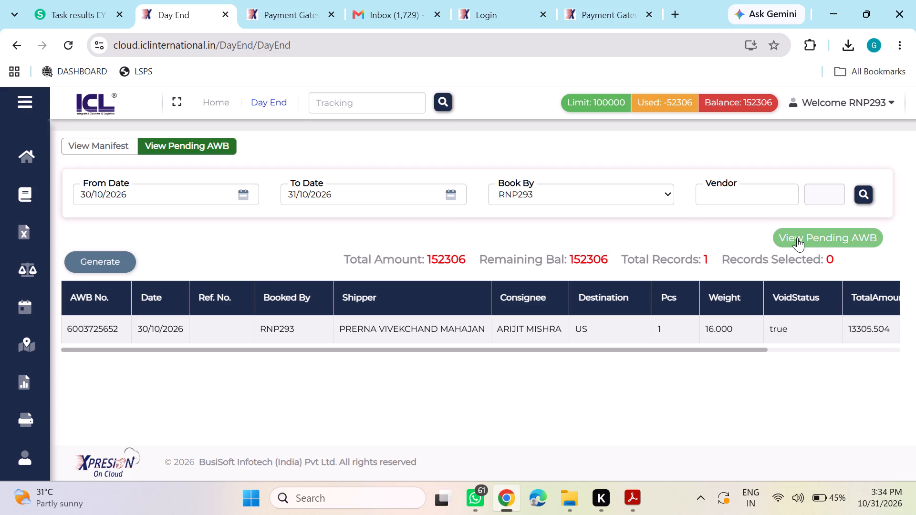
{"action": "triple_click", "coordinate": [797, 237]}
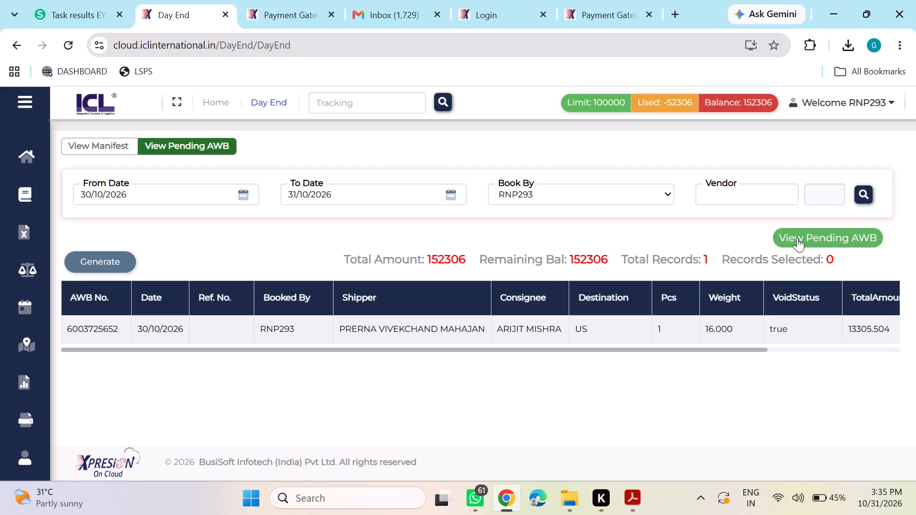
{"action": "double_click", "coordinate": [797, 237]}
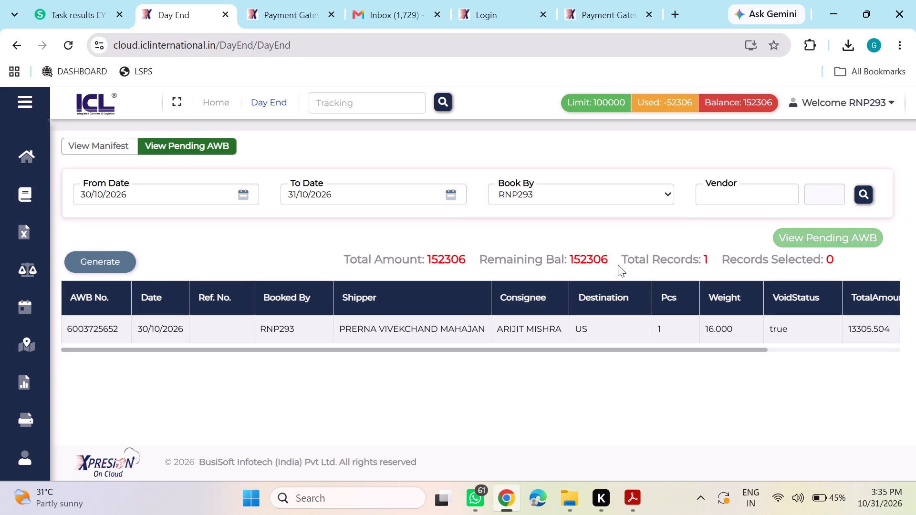
Reload the Day End page and list all pending AWBs from 30/10/2026 to 31/10/2026, leaving Book By unselected.
{"action": "key", "text": "ctrl+r"}
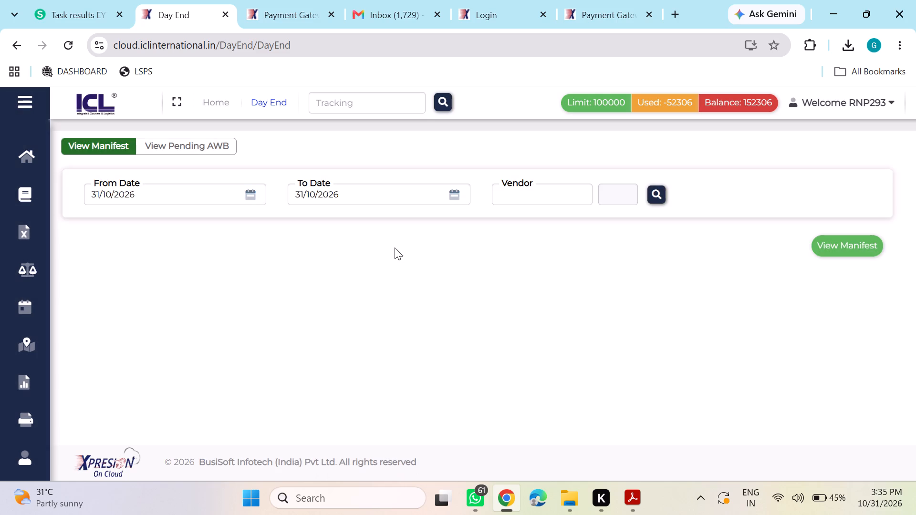
{"action": "left_click", "coordinate": [187, 150]}
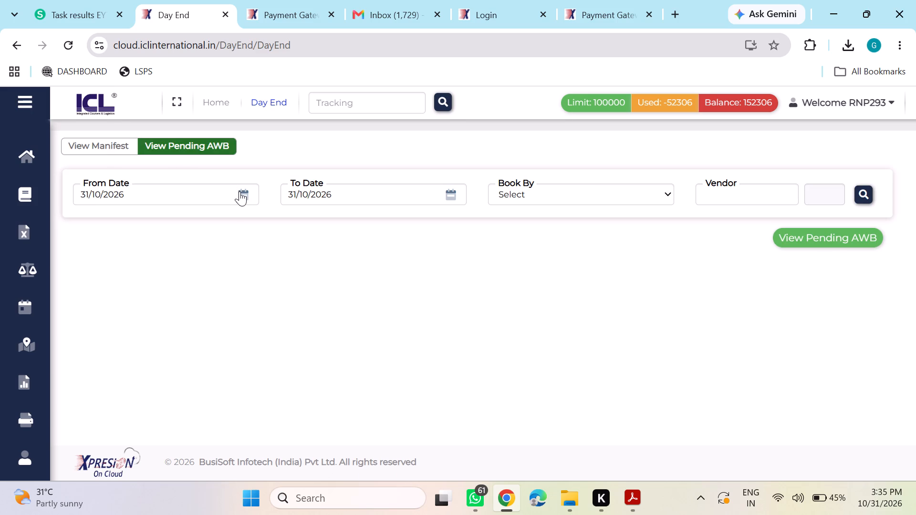
{"action": "left_click", "coordinate": [239, 191]}
{"action": "left_click", "coordinate": [173, 332]}
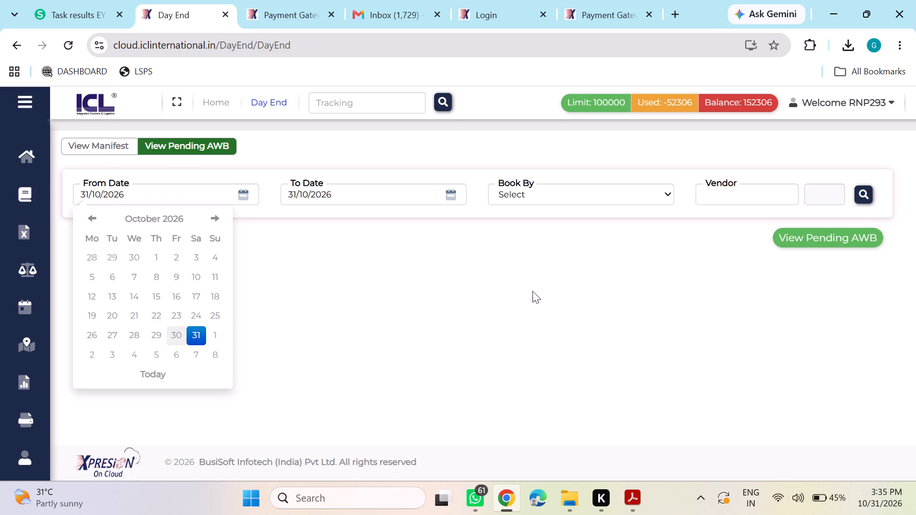
{"action": "left_click", "coordinate": [808, 235]}
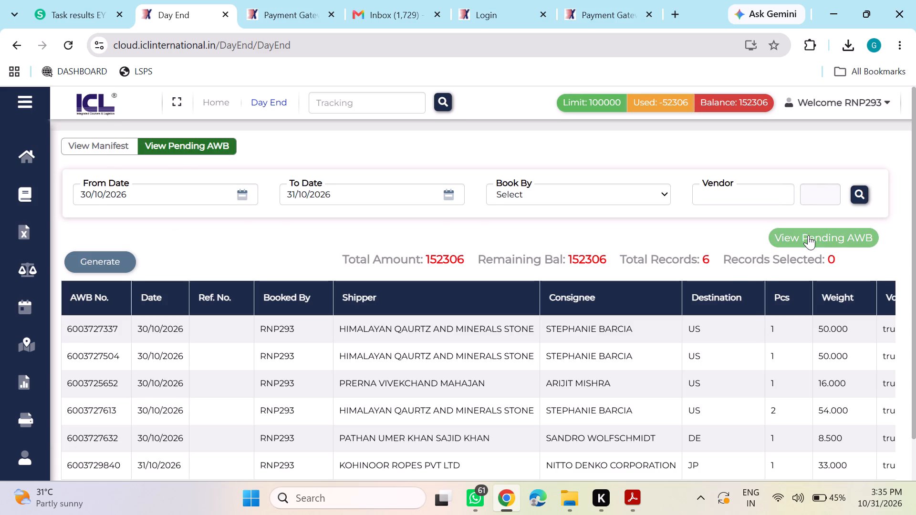
{"action": "scroll", "coordinate": [721, 277], "scroll_direction": "down", "scroll_amount": 1}
{"action": "scroll", "coordinate": [721, 277], "scroll_direction": "left", "scroll_amount": 2}
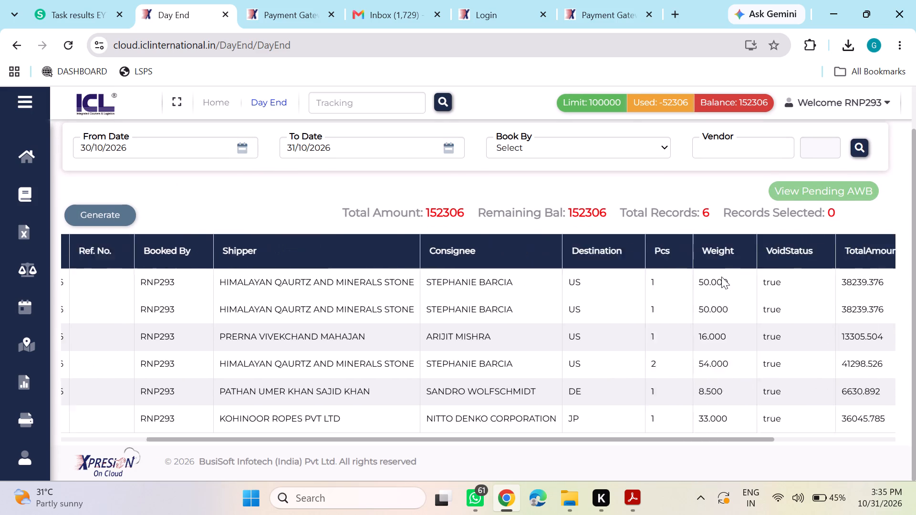
{"action": "scroll", "coordinate": [721, 277], "scroll_direction": "left", "scroll_amount": 5}
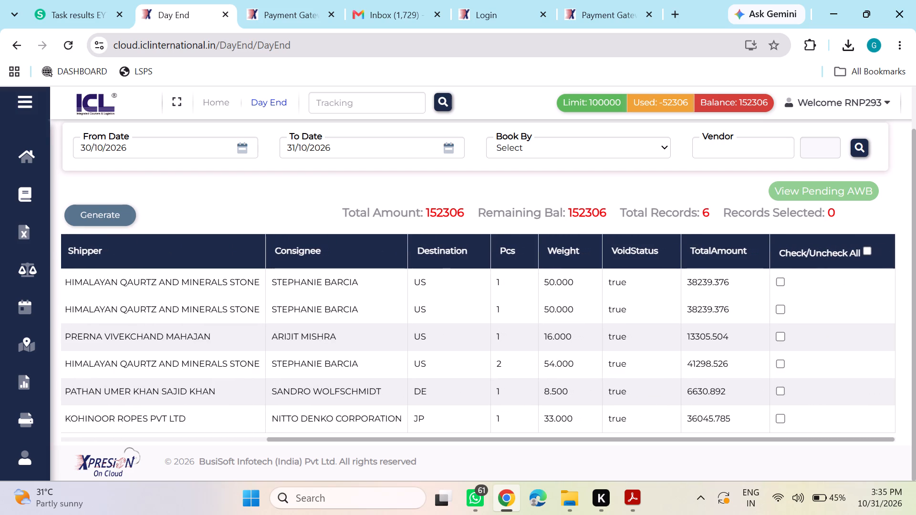
{"action": "left_click", "coordinate": [777, 283]}
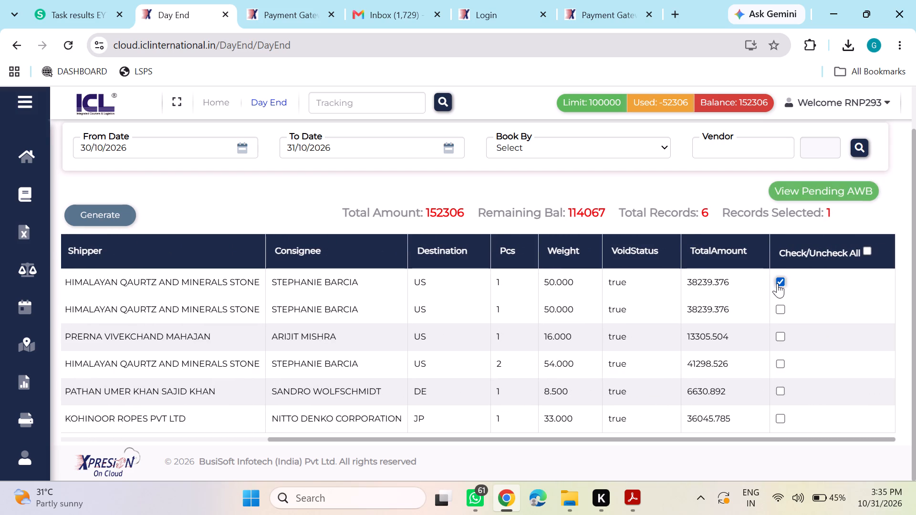
Add the second 50 kg and the 54 kg HIMALAYAN QAURTZ AND MINERALS STONE shipments to the AWB selection and review their rows.
{"action": "left_click", "coordinate": [781, 306]}
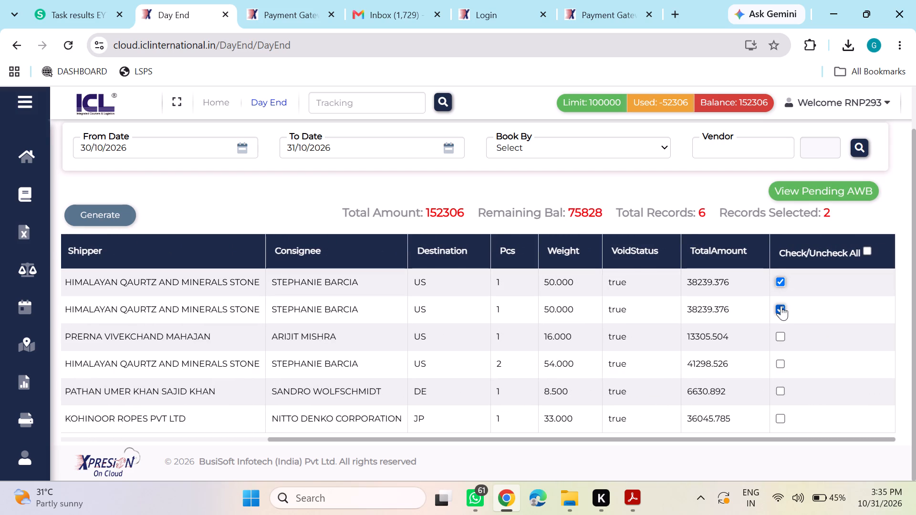
{"action": "left_click", "coordinate": [781, 362]}
{"action": "scroll", "coordinate": [675, 375], "scroll_direction": "right", "scroll_amount": 1}
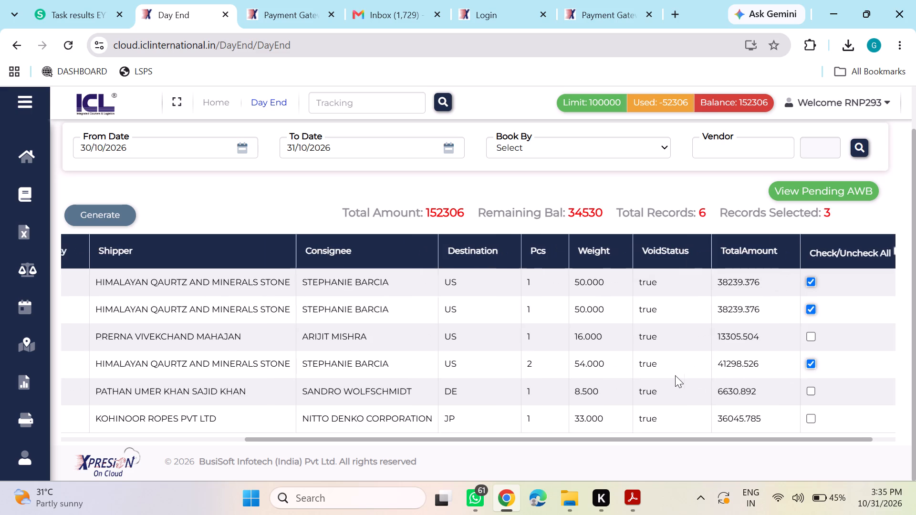
{"action": "scroll", "coordinate": [675, 375], "scroll_direction": "right", "scroll_amount": 2}
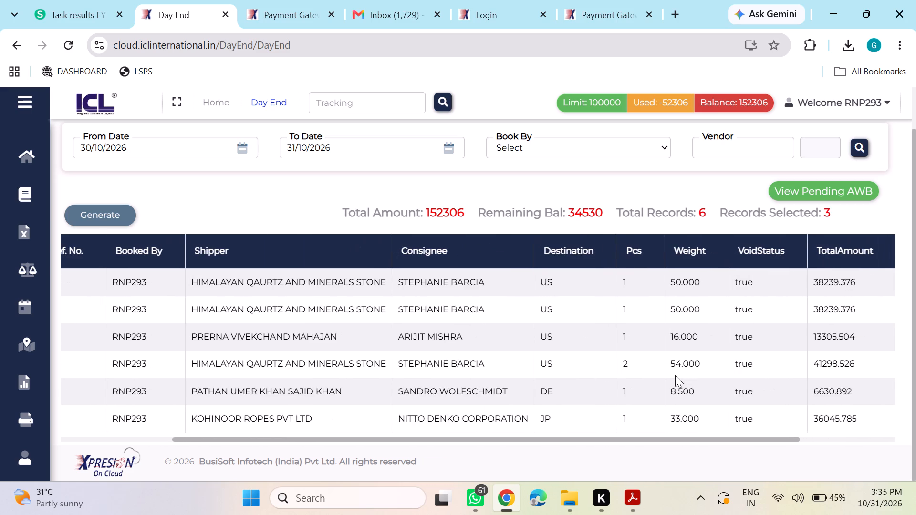
{"action": "scroll", "coordinate": [675, 375], "scroll_direction": "right", "scroll_amount": 2}
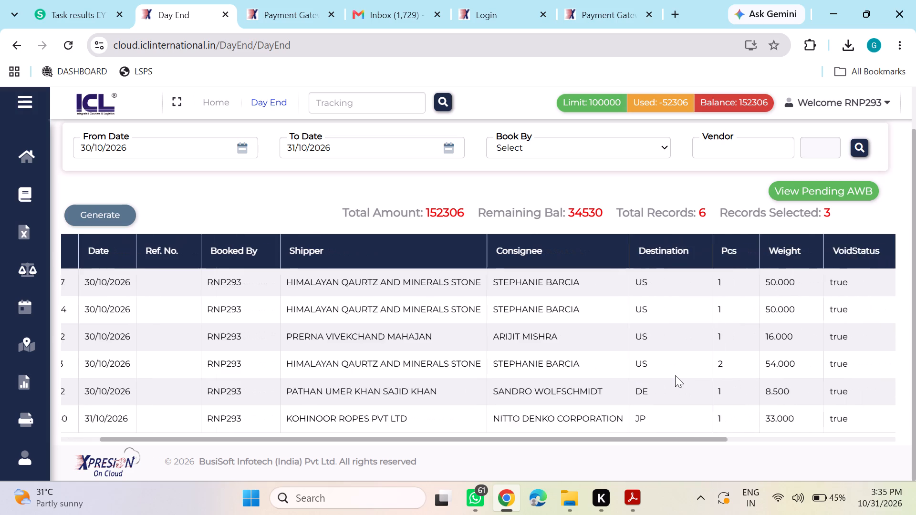
{"action": "scroll", "coordinate": [675, 375], "scroll_direction": "left", "scroll_amount": 2}
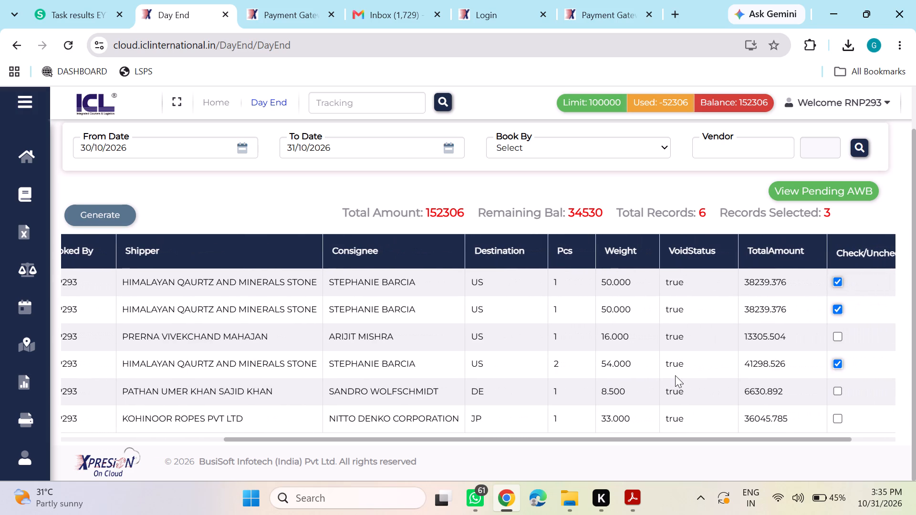
{"action": "scroll", "coordinate": [675, 375], "scroll_direction": "left", "scroll_amount": 1}
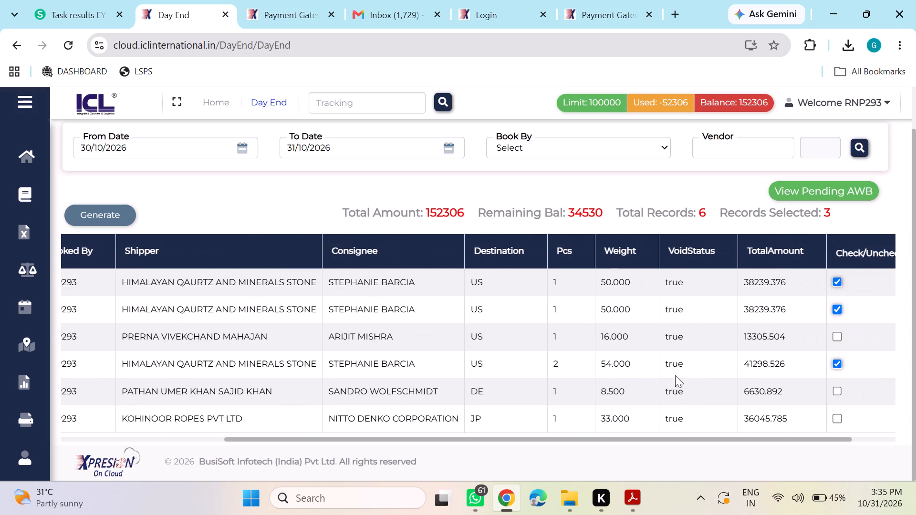
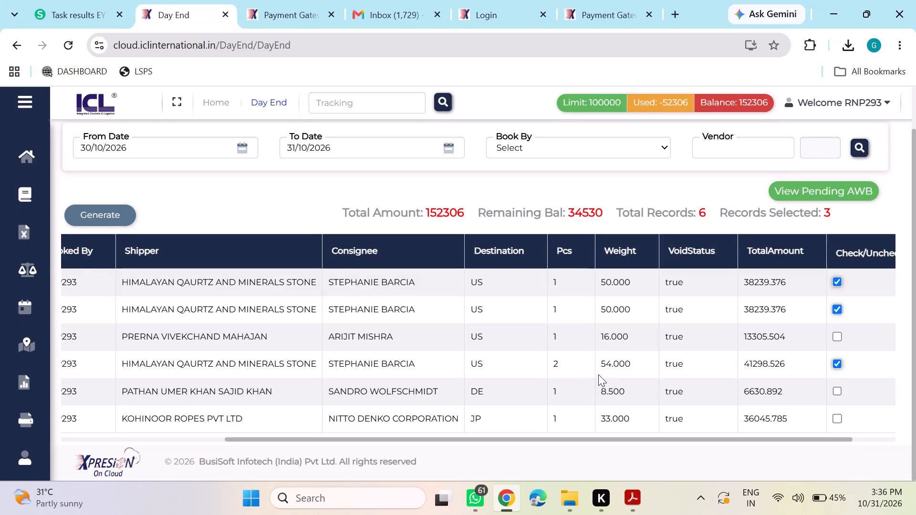
Review the pending AWB list to check the ticked HIMALAYAN QAURTZ AND MINERALS STONE shipments against their AWB numbers, dates, weights and amounts.
{"action": "scroll", "coordinate": [590, 369], "scroll_direction": "right", "scroll_amount": 1}
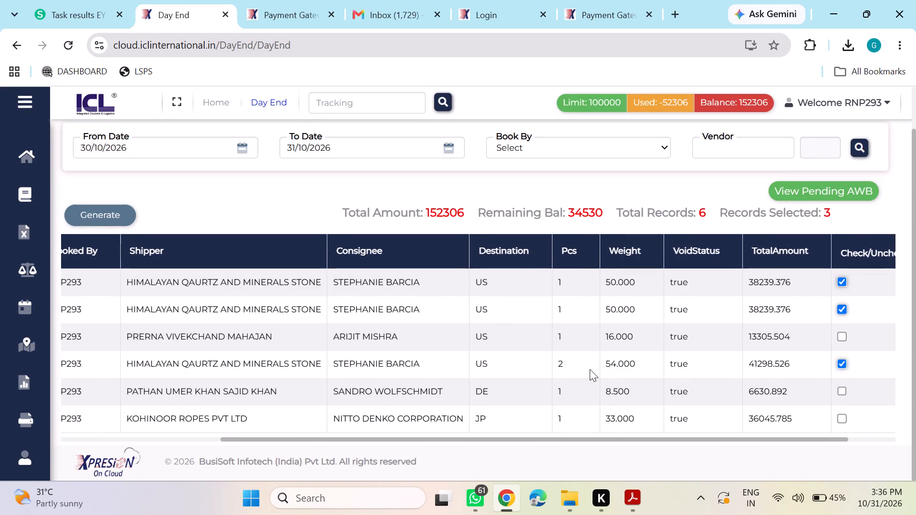
{"action": "scroll", "coordinate": [590, 369], "scroll_direction": "right", "scroll_amount": 1}
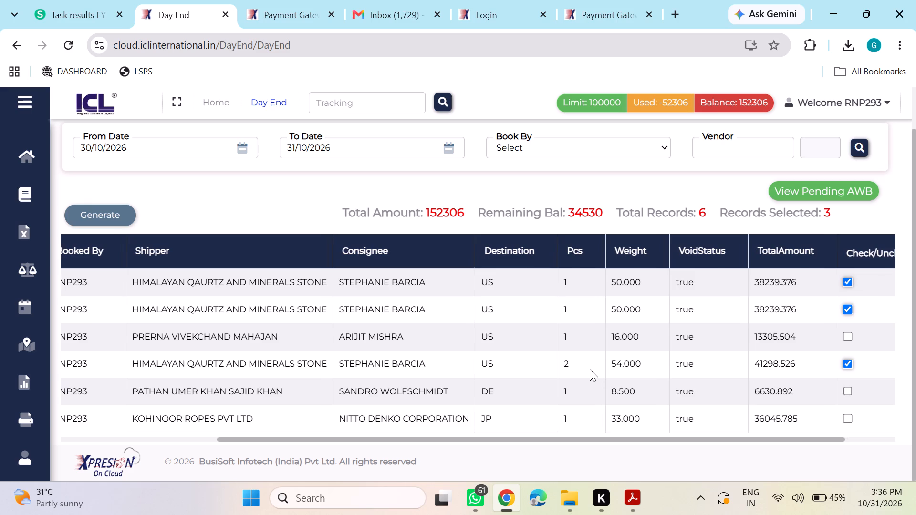
{"action": "scroll", "coordinate": [590, 369], "scroll_direction": "right", "scroll_amount": 3}
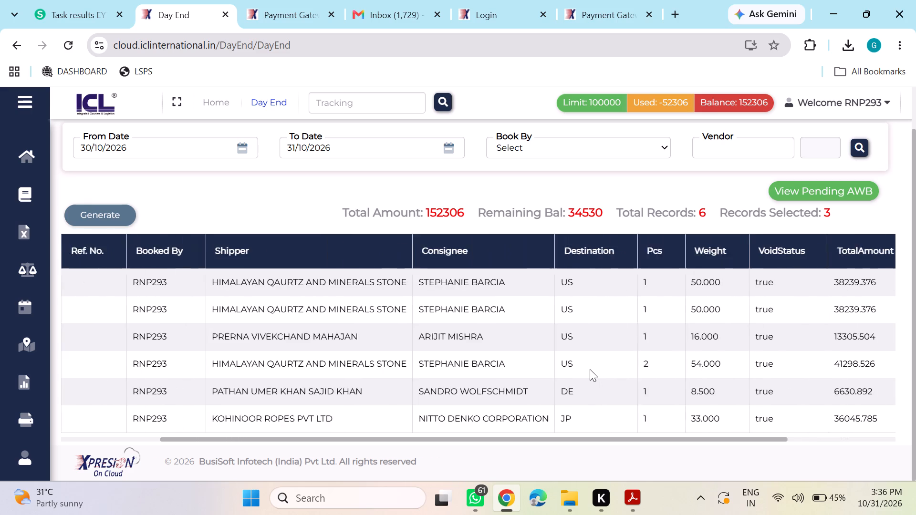
{"action": "scroll", "coordinate": [590, 369], "scroll_direction": "right", "scroll_amount": 1}
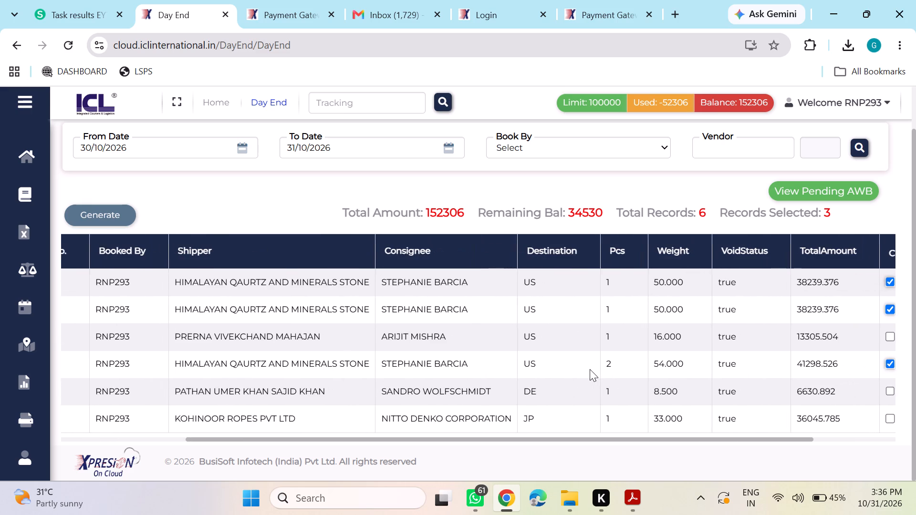
{"action": "scroll", "coordinate": [590, 369], "scroll_direction": "right", "scroll_amount": 3}
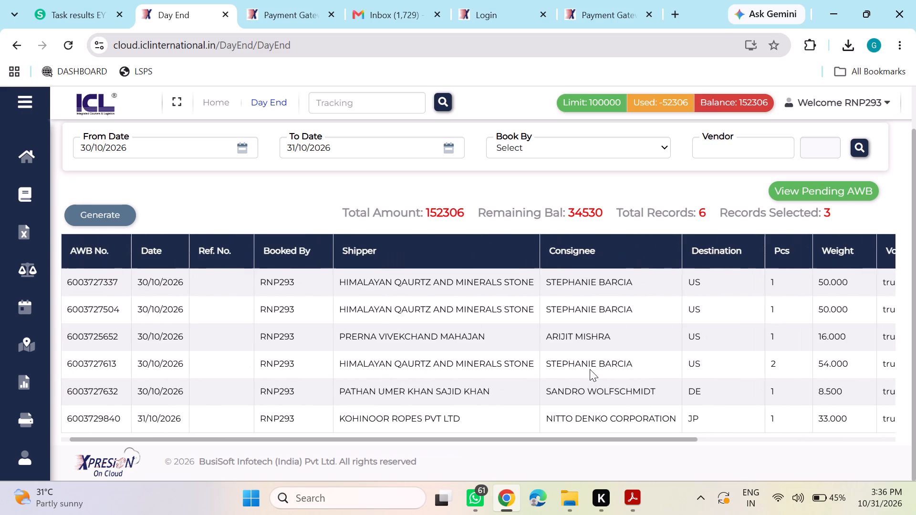
{"action": "scroll", "coordinate": [590, 369], "scroll_direction": "right", "scroll_amount": 2}
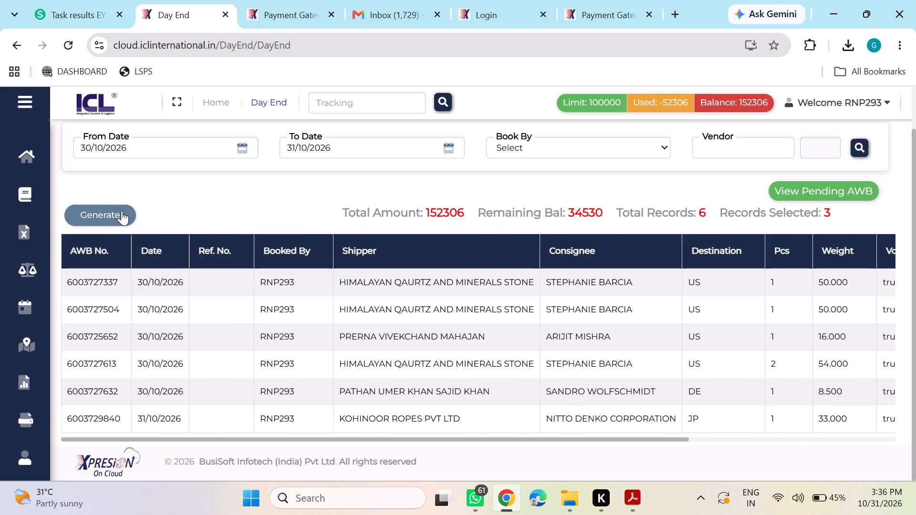
Generate the Day End manifest for the three selected Himalayan Qaurtz and Minerals Stone AWBs.
{"action": "left_click", "coordinate": [118, 210]}
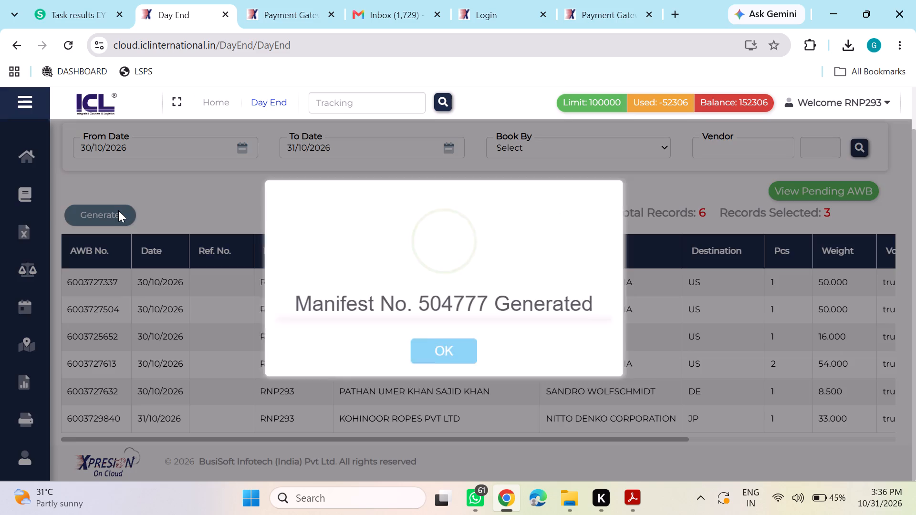
{"action": "left_click", "coordinate": [458, 347]}
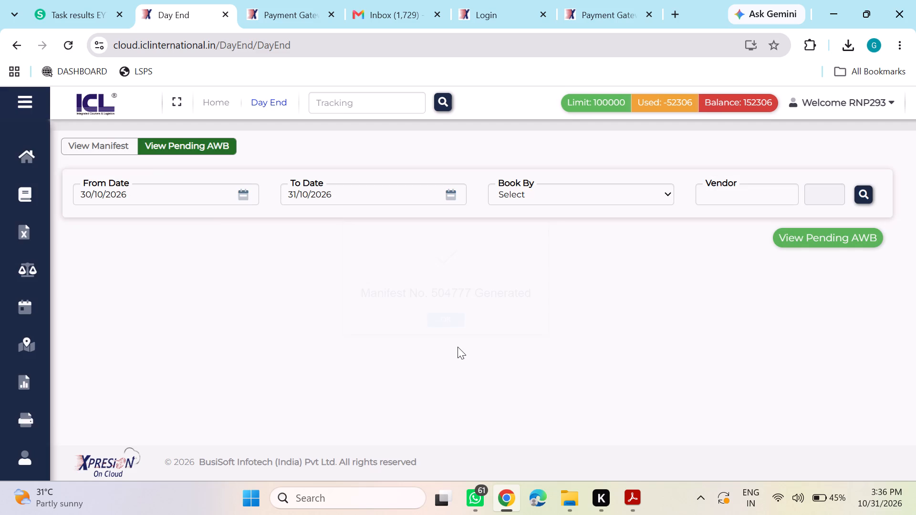
List the manifests dated 31/10/2026, download manifest 504777, look over its PDF and return to the Day End page.
{"action": "left_click", "coordinate": [127, 150]}
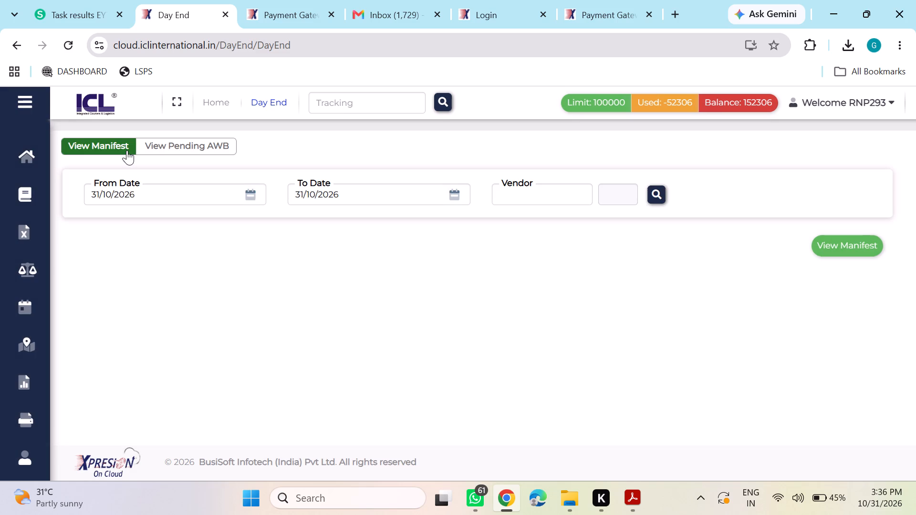
{"action": "left_click", "coordinate": [827, 243]}
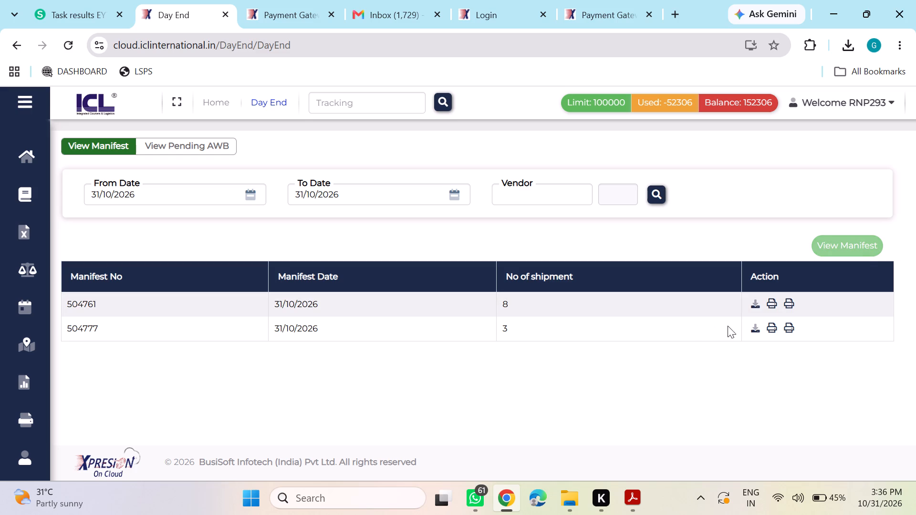
{"action": "left_click", "coordinate": [758, 326]}
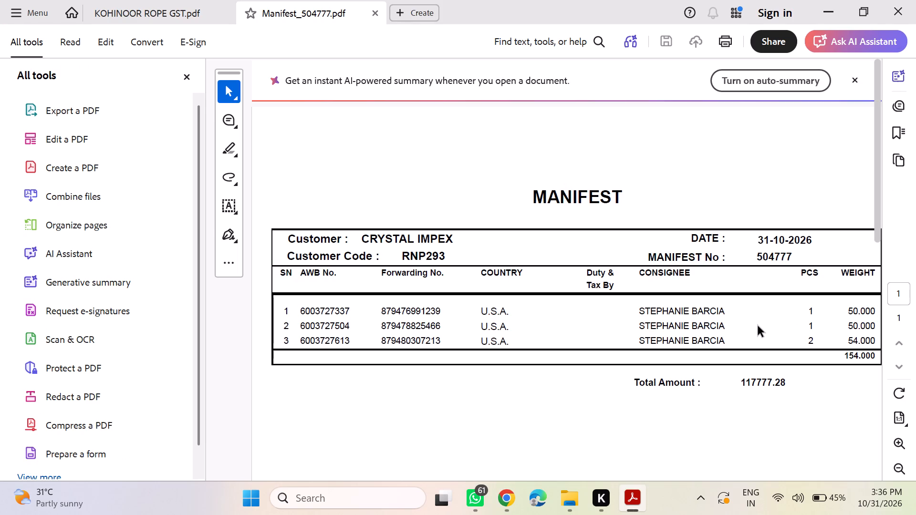
{"action": "scroll", "coordinate": [758, 326], "scroll_direction": "left", "scroll_amount": 2}
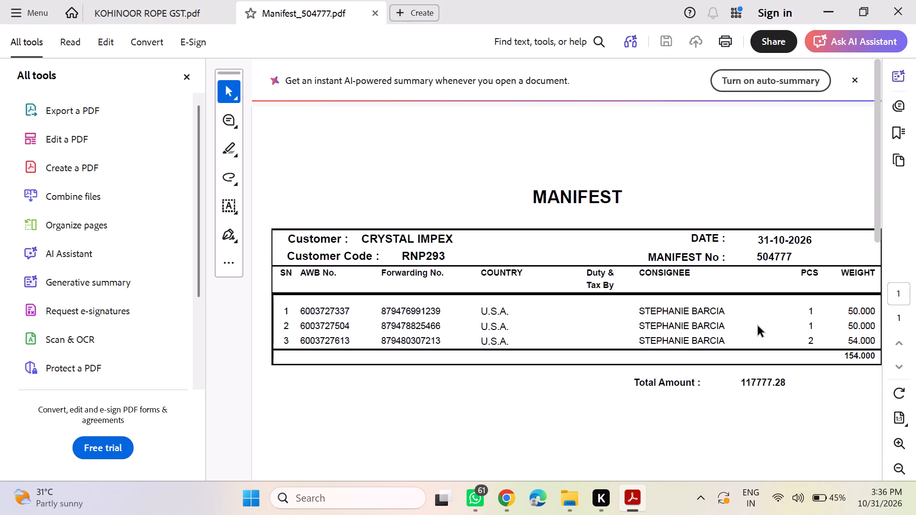
{"action": "scroll", "coordinate": [758, 326], "scroll_direction": "left", "scroll_amount": 1}
{"action": "key", "text": "alt+Tab"}
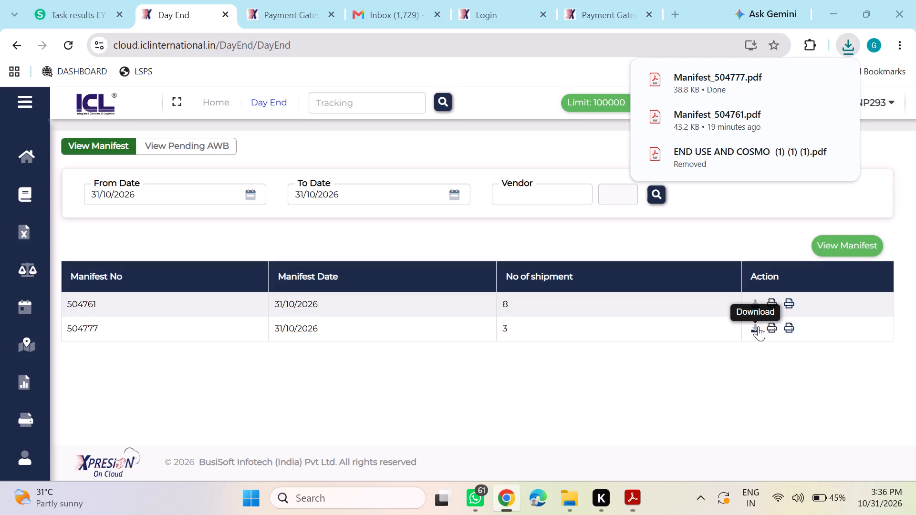
Switch to WhatsApp.
{"action": "left_click", "coordinate": [475, 486]}
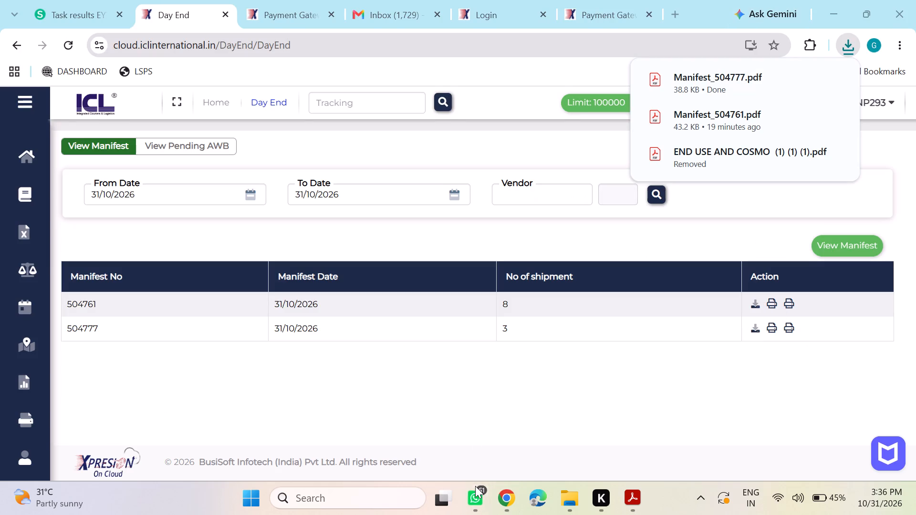